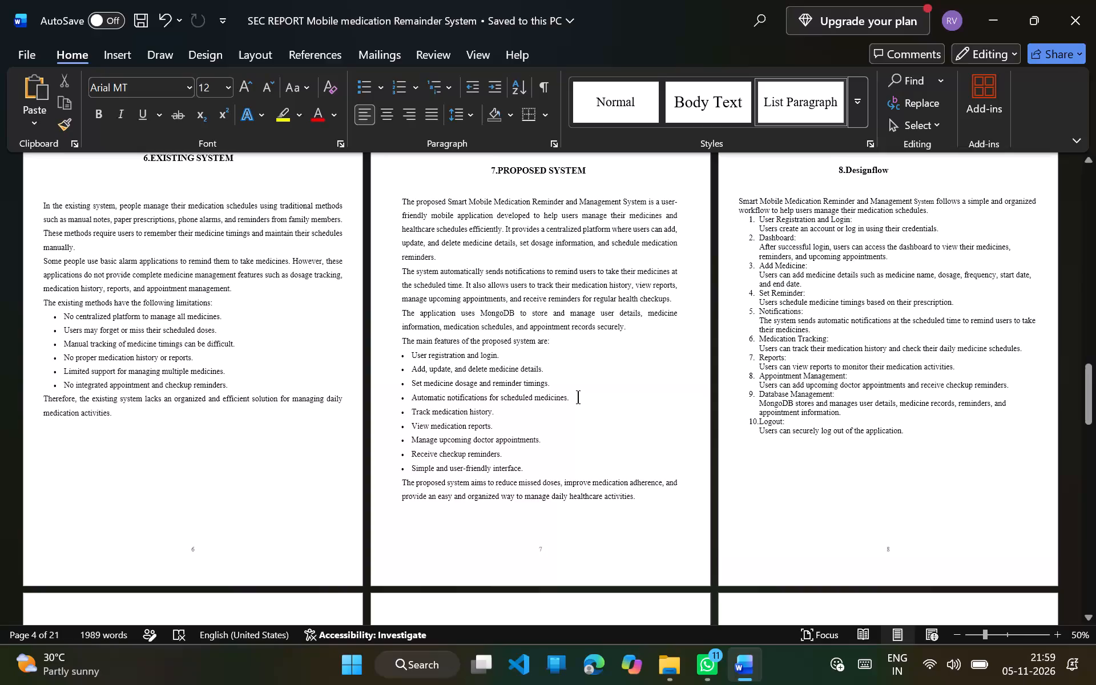
Look through the pages of the medication reminder project report, including the title, declaration, certificate and numbered chapters.
scroll(578, 397, "up", 3)
scroll(578, 397, "down", 5)
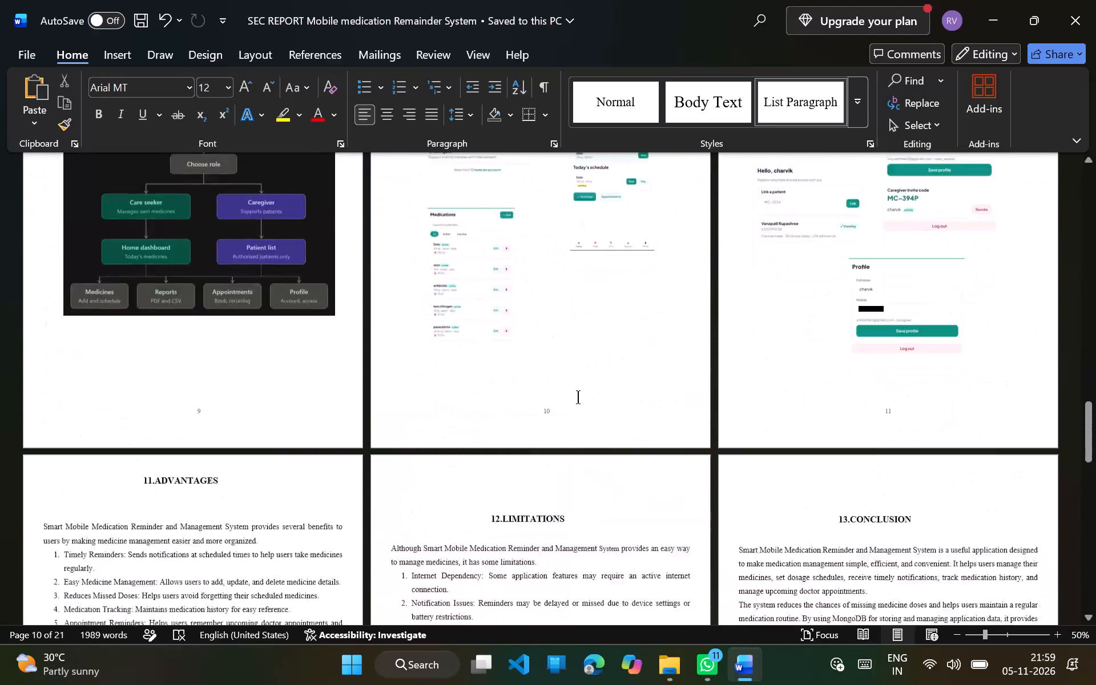
scroll(578, 397, "down", 3)
scroll(578, 397, "up", 13)
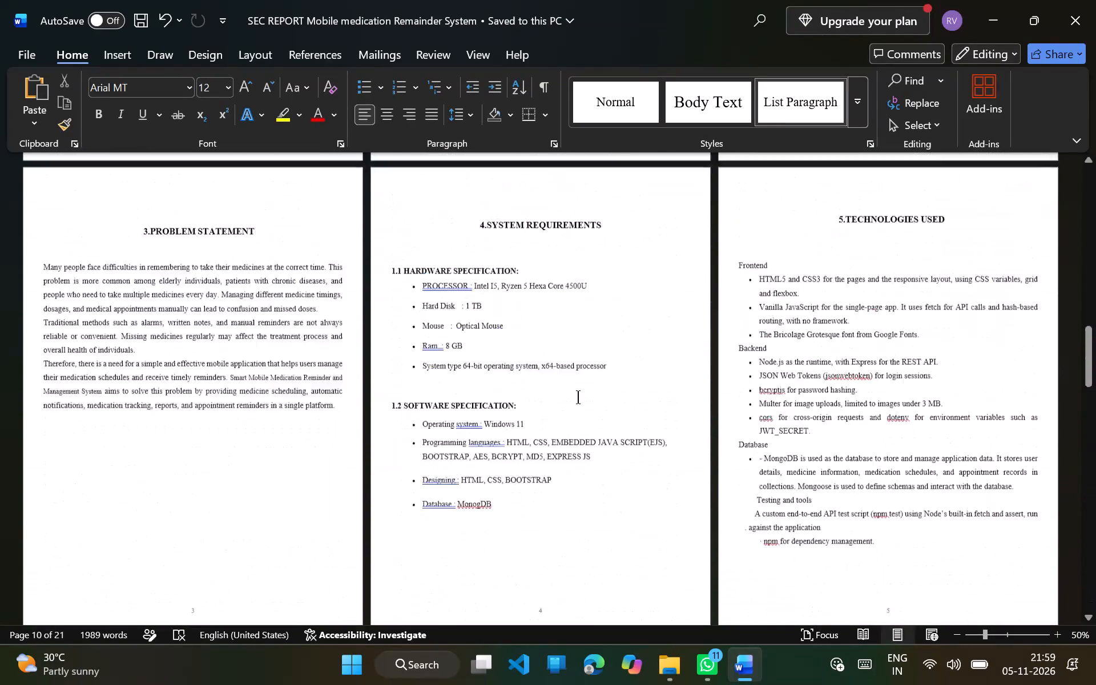
scroll(578, 397, "up", 7)
left_click(503, 359)
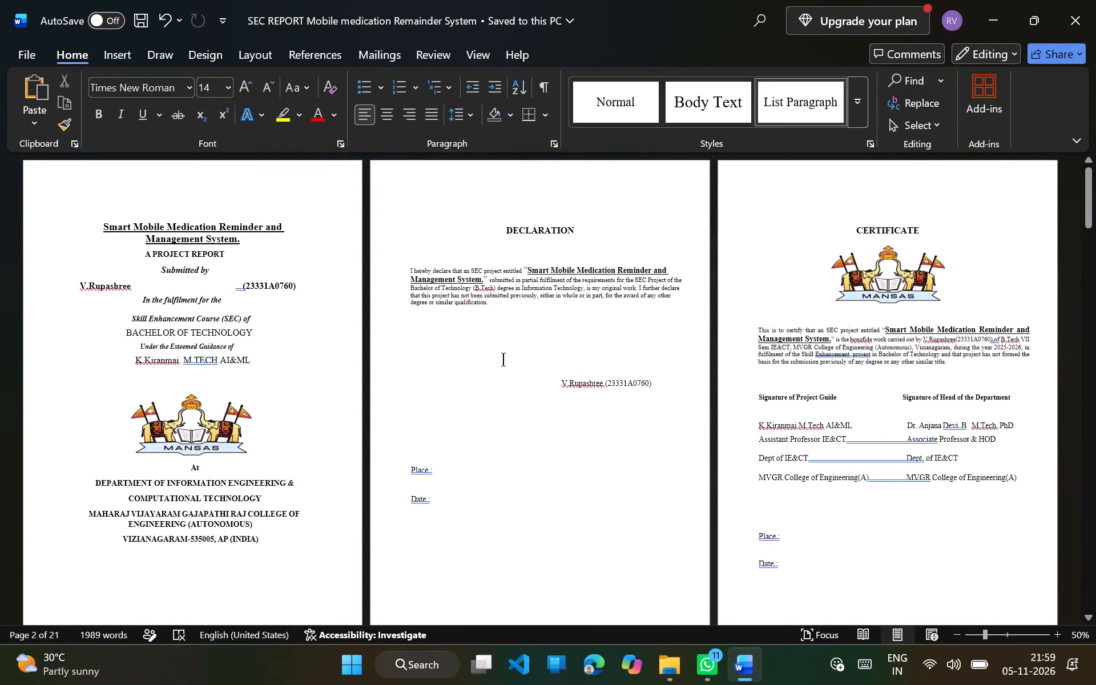
scroll(503, 359, "down", 6)
Close all open windows: the medication reminder report in Word, the Downloads folder and WhatsApp.
left_click(1095, 0)
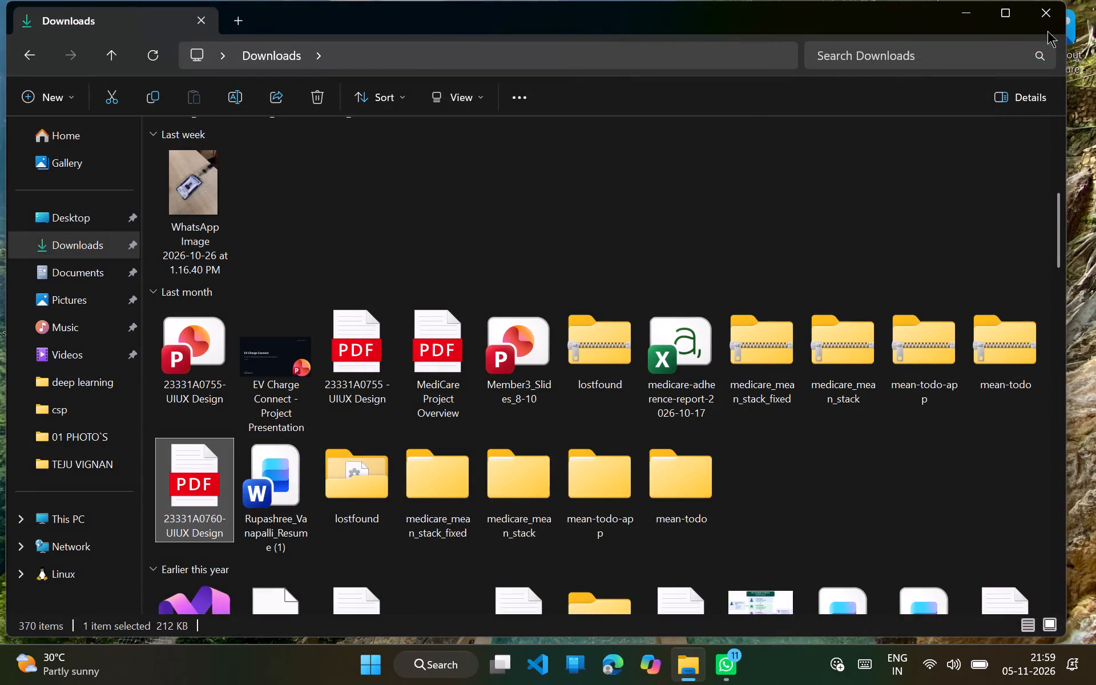
left_click(1044, 6)
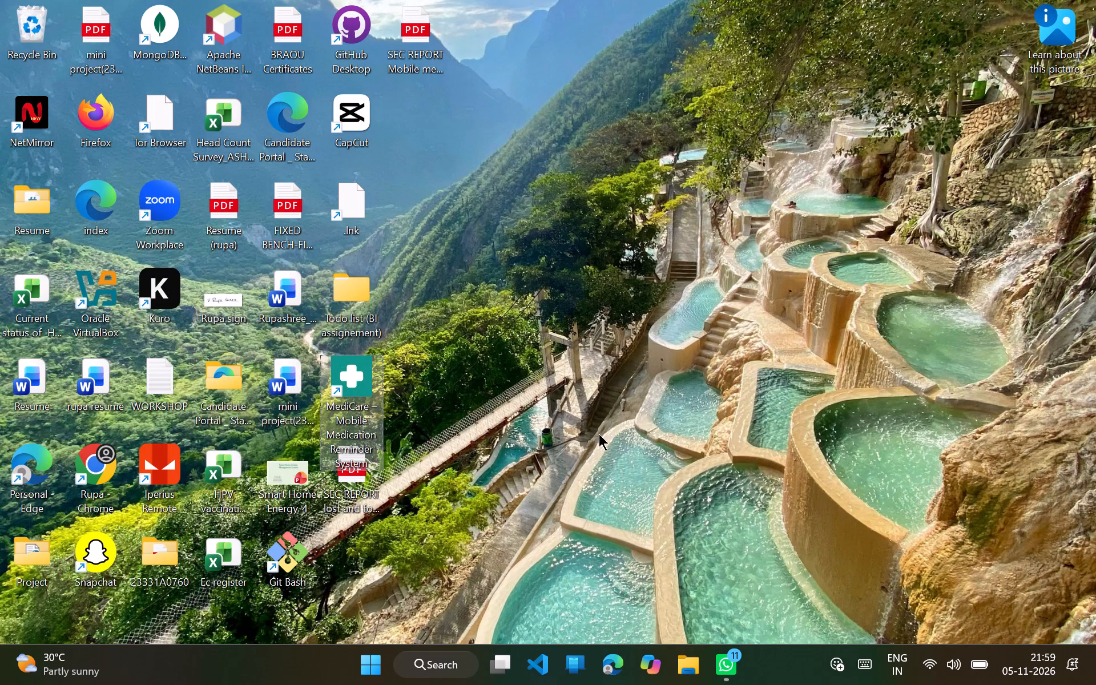
left_click(594, 588)
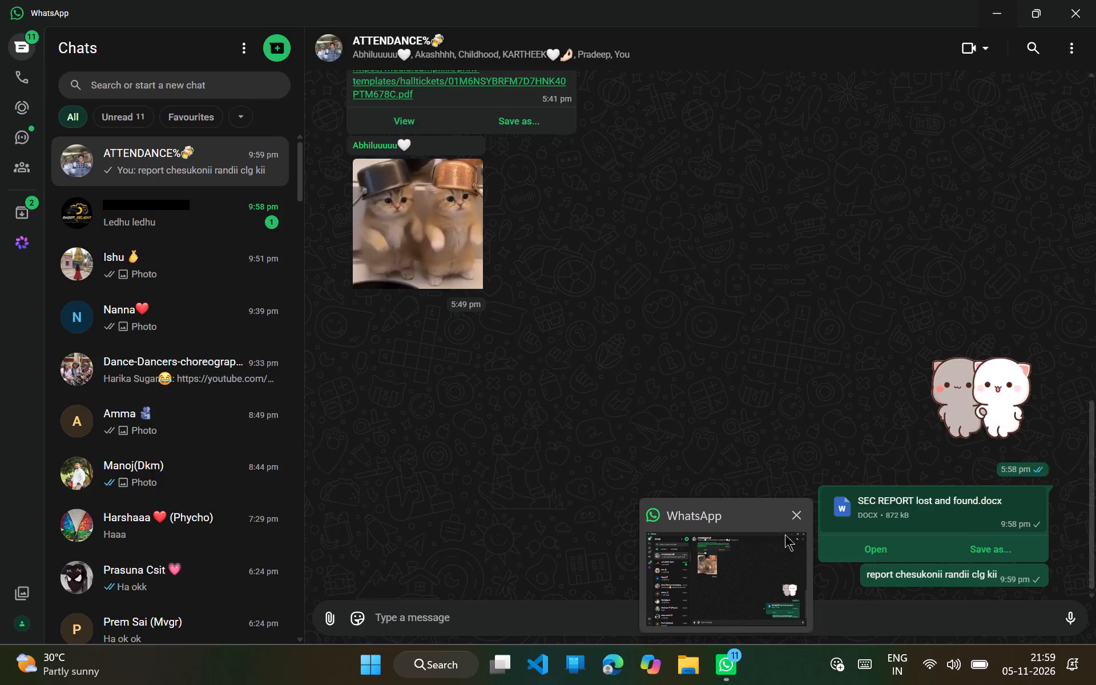
left_click(794, 521)
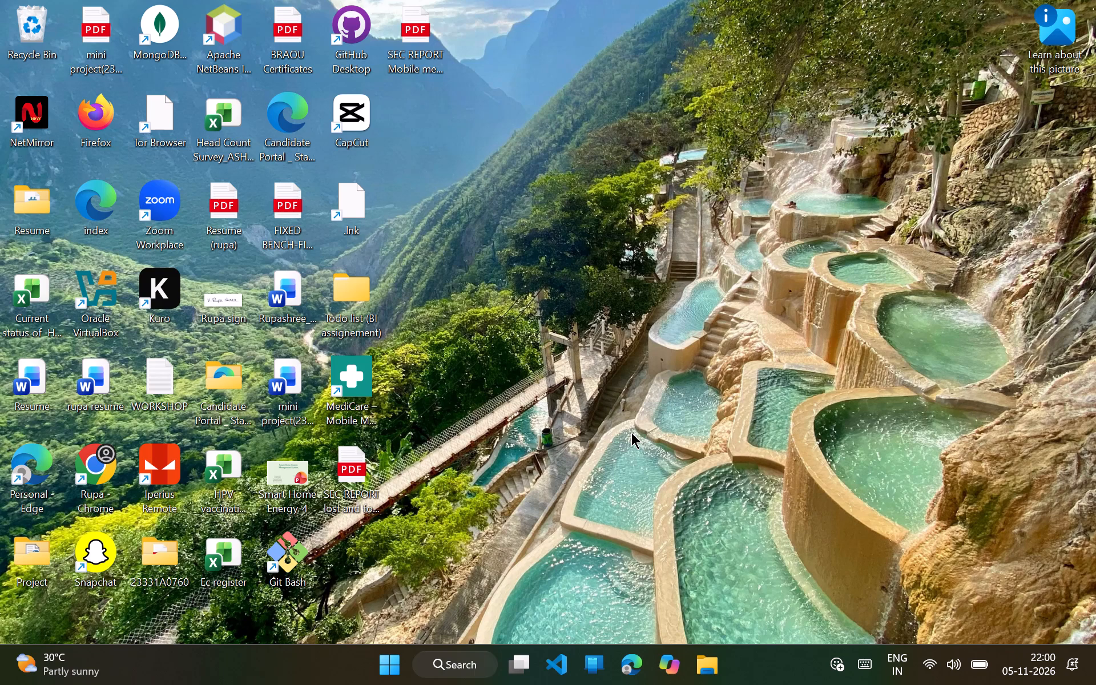
Open Start from the cleared desktop.
left_click(389, 658)
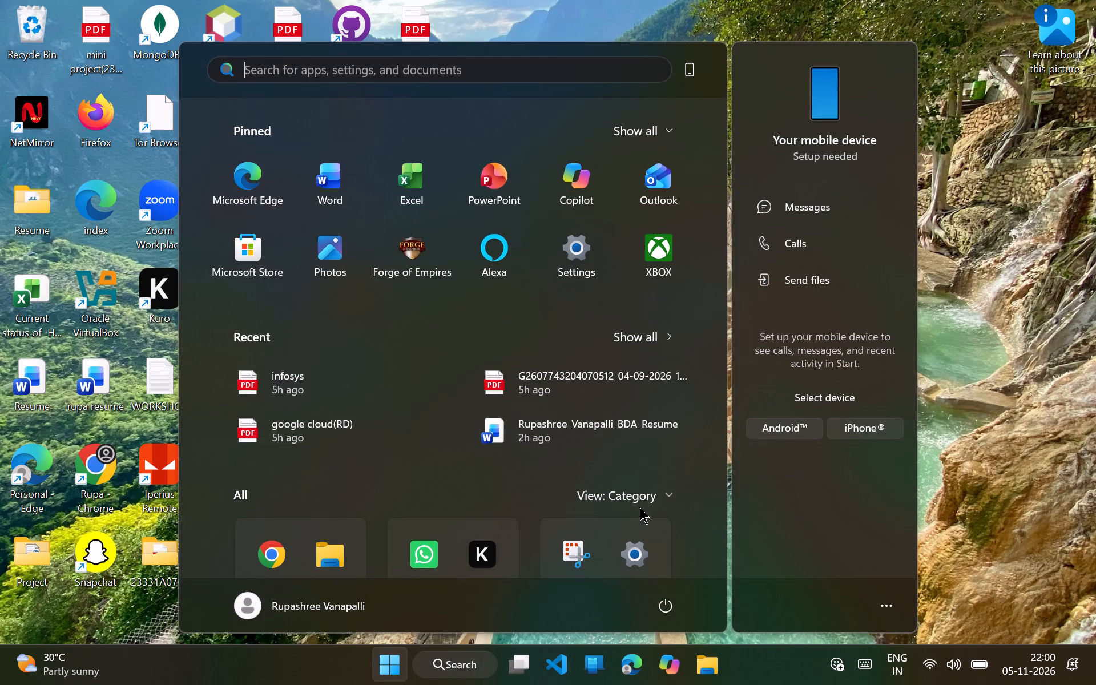
left_click(985, 497)
left_click(705, 675)
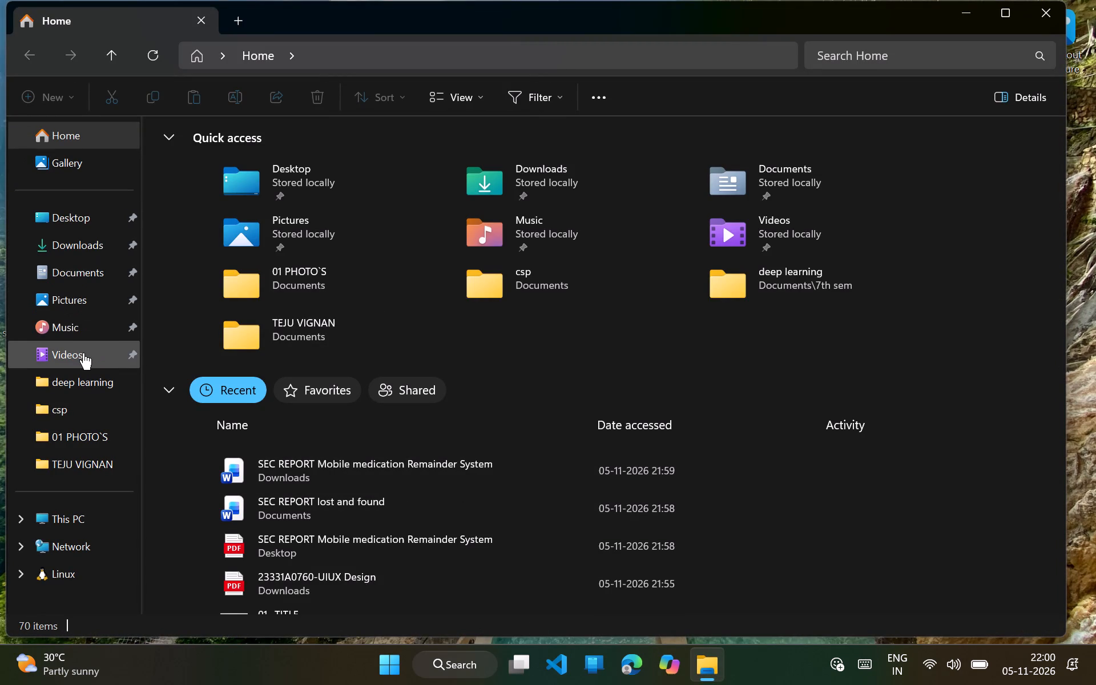
left_click(64, 252)
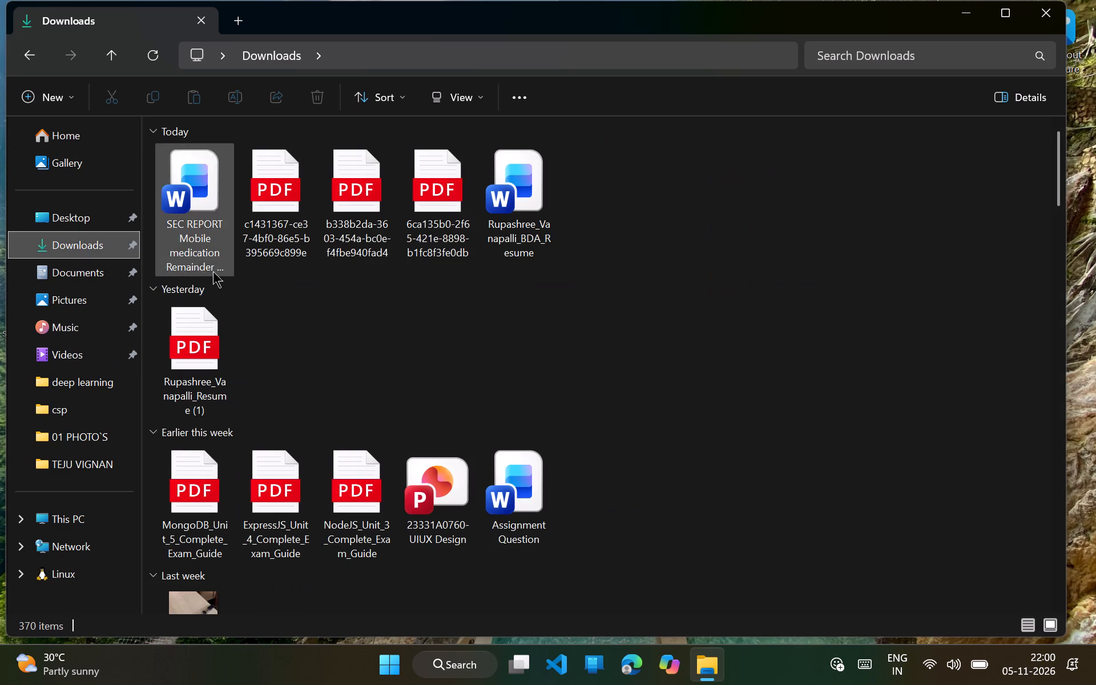
scroll(368, 373, "down", 2)
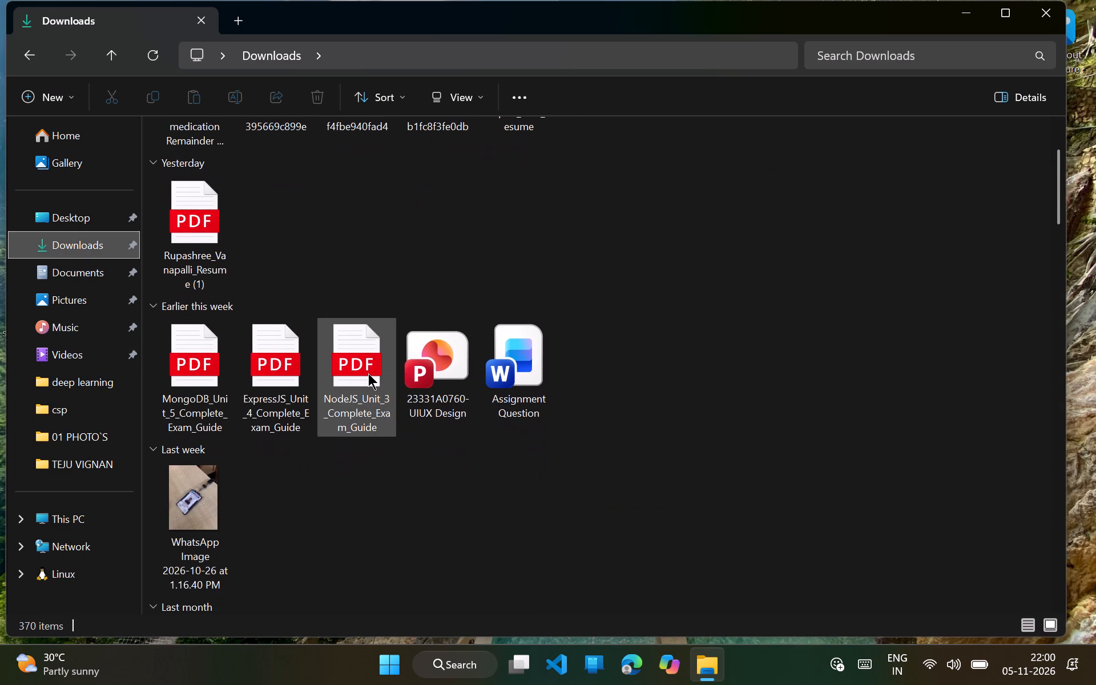
double_click(448, 364)
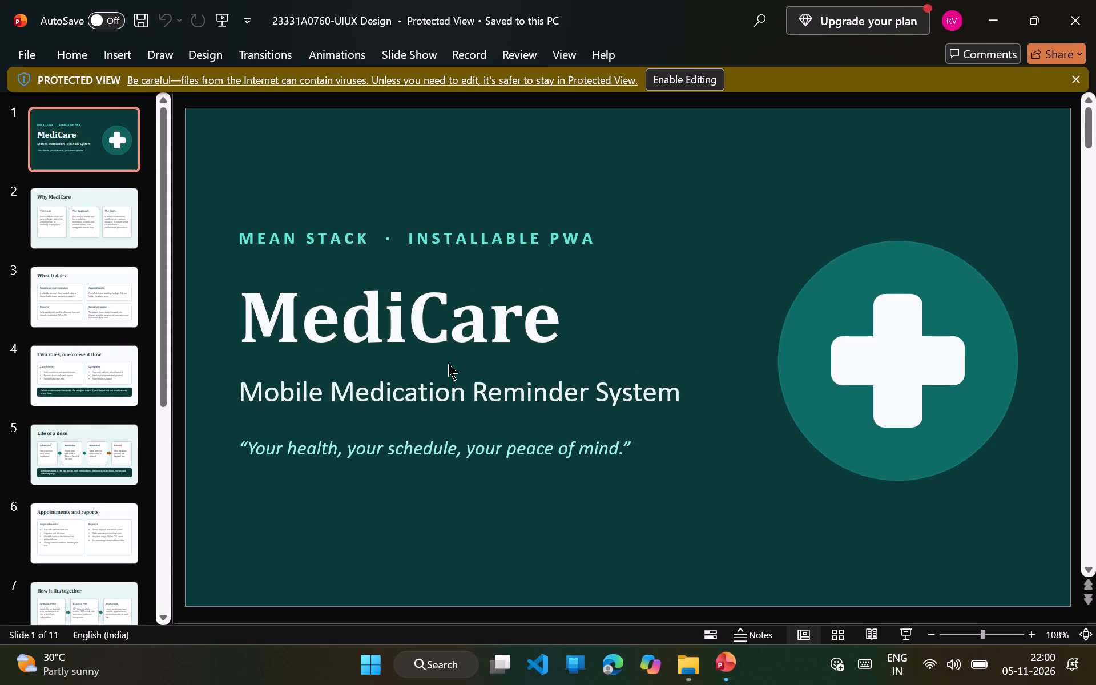
Look through the slides to the last one, Future scope, and enable editing of the presentation.
left_click(72, 203)
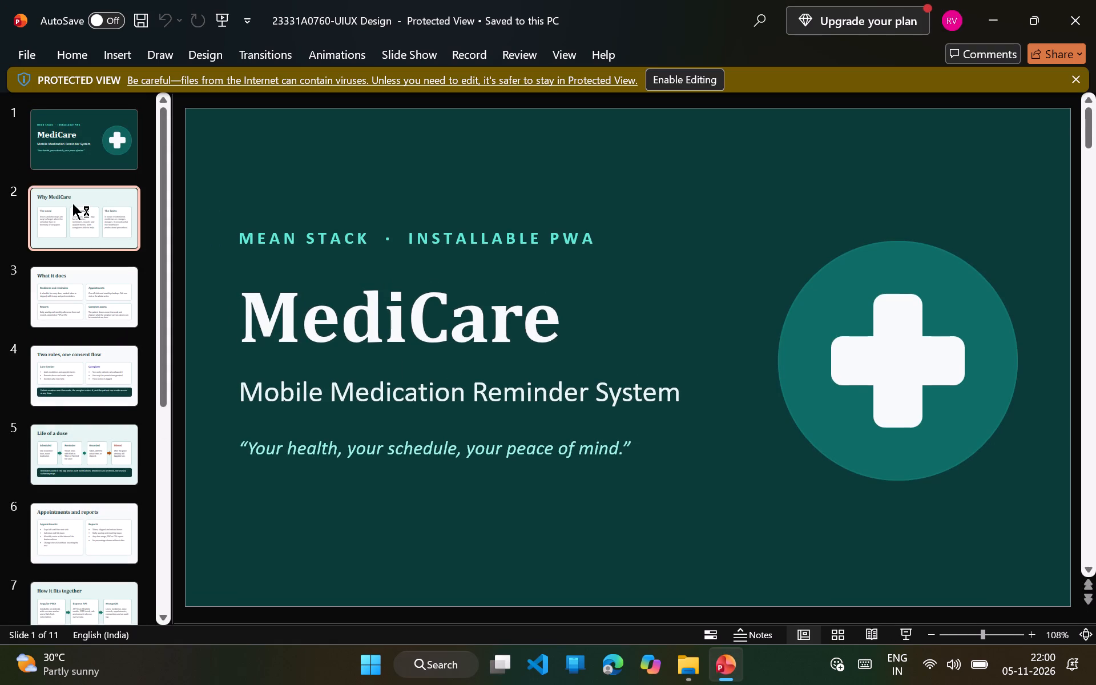
left_click(72, 306)
scroll(86, 454, "down", 6)
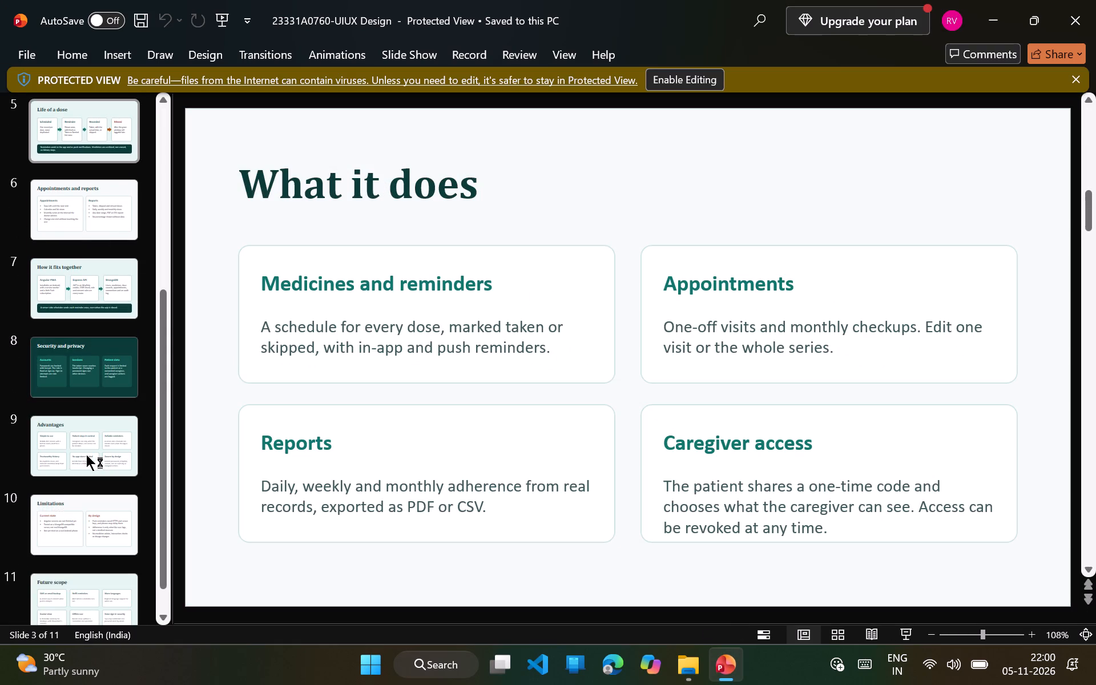
scroll(65, 418, "down", 5)
left_click(63, 557)
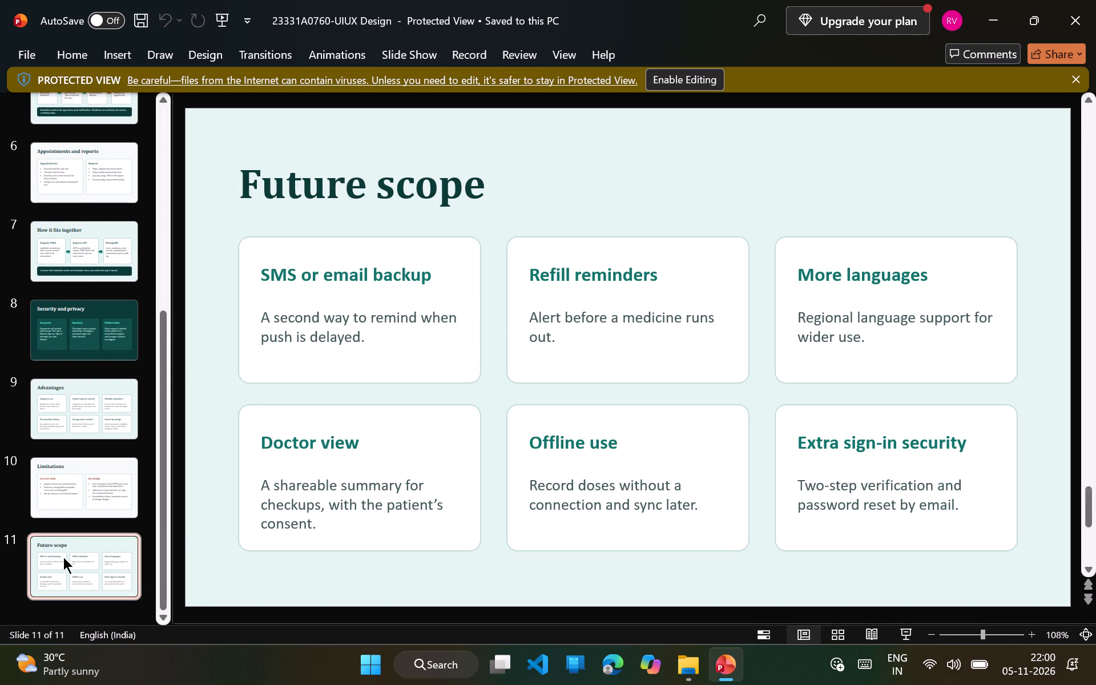
left_click(689, 86)
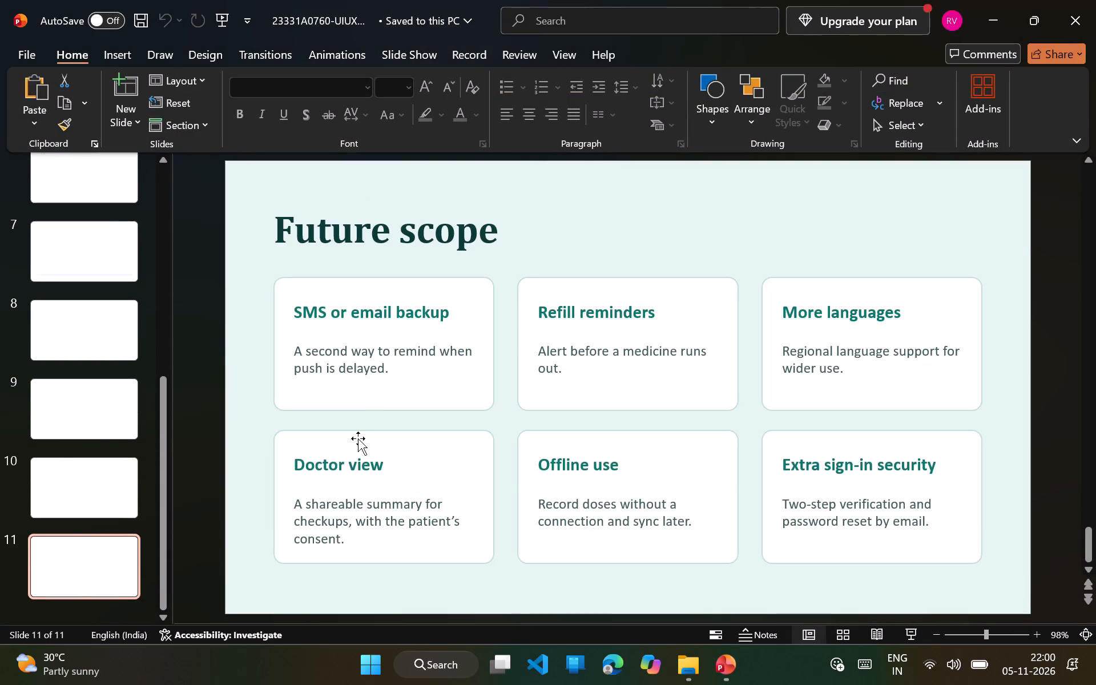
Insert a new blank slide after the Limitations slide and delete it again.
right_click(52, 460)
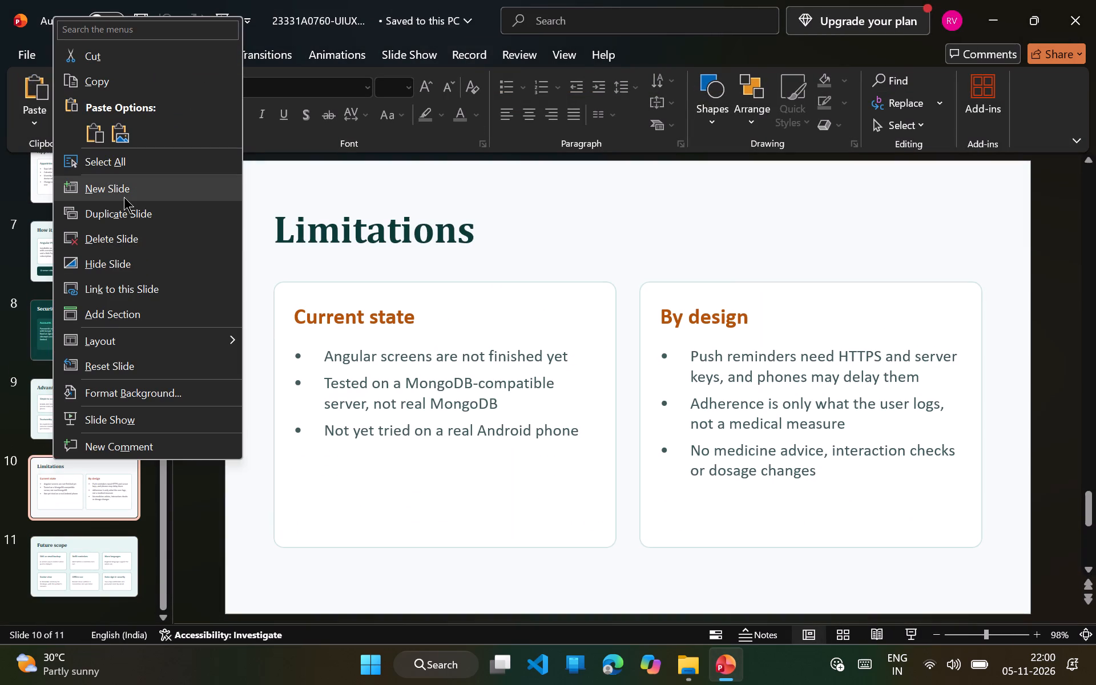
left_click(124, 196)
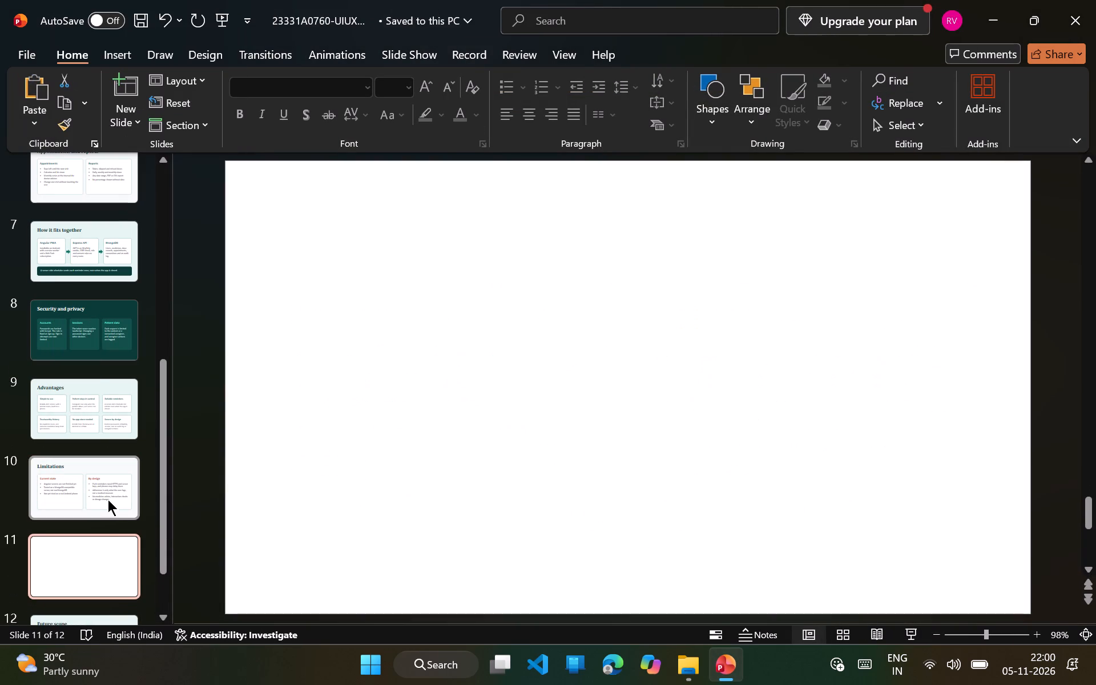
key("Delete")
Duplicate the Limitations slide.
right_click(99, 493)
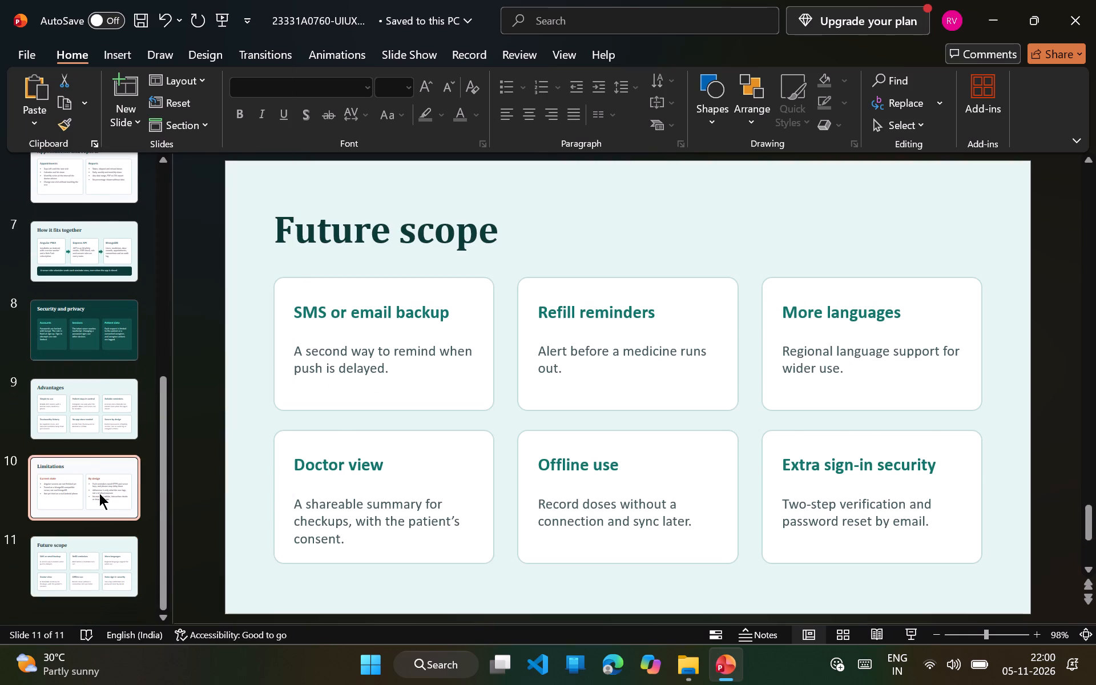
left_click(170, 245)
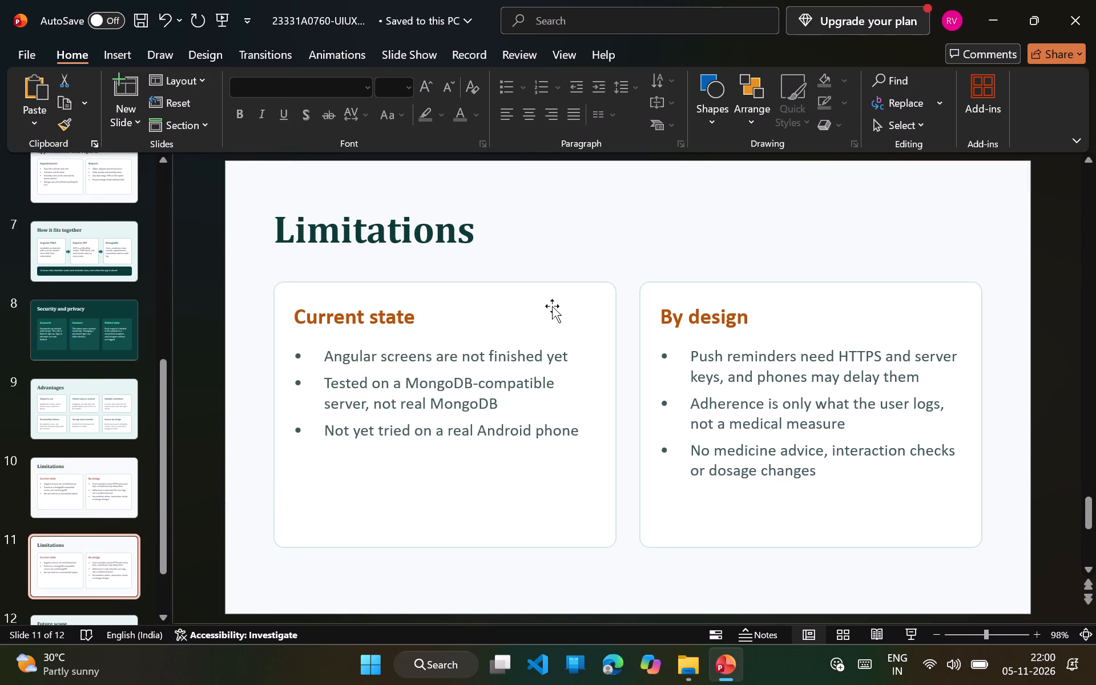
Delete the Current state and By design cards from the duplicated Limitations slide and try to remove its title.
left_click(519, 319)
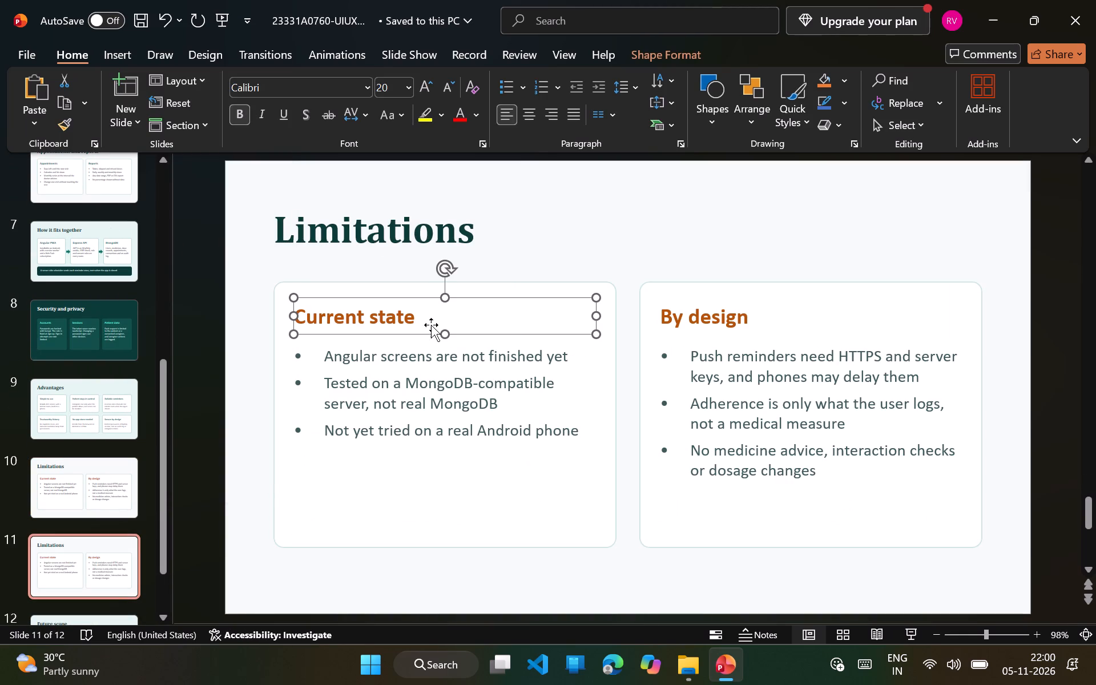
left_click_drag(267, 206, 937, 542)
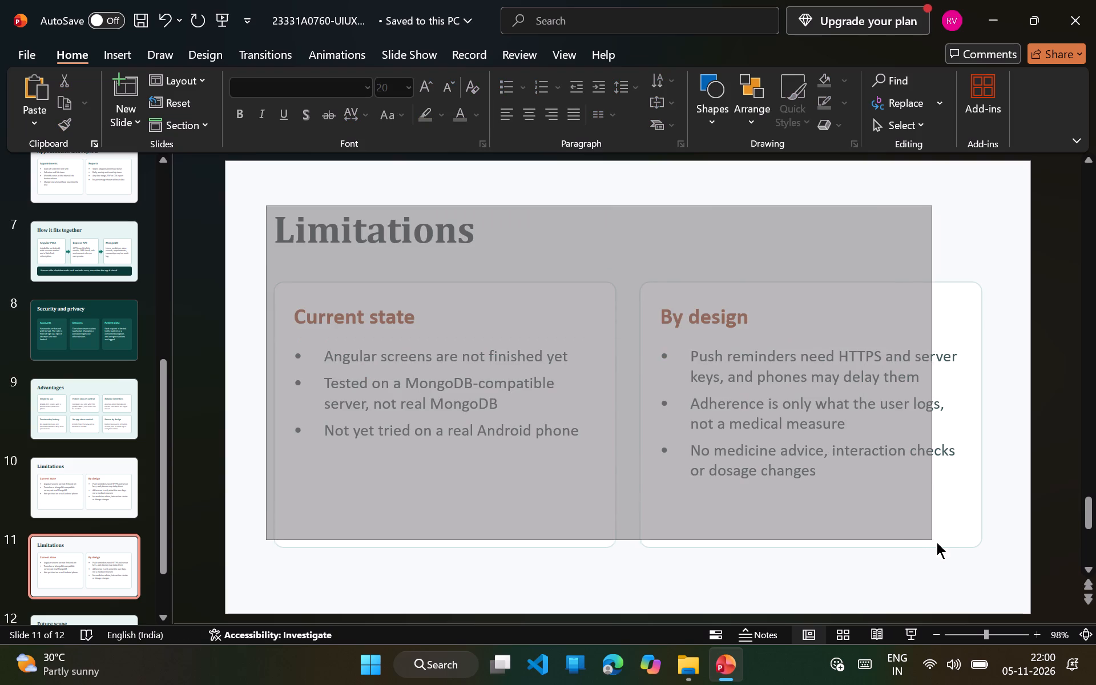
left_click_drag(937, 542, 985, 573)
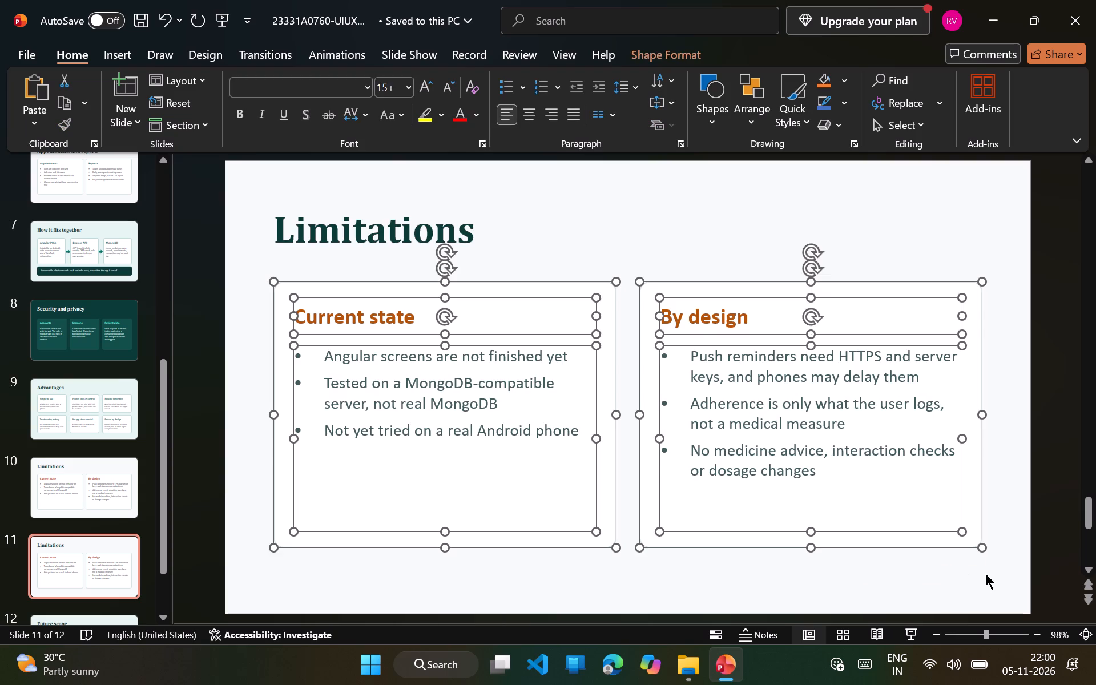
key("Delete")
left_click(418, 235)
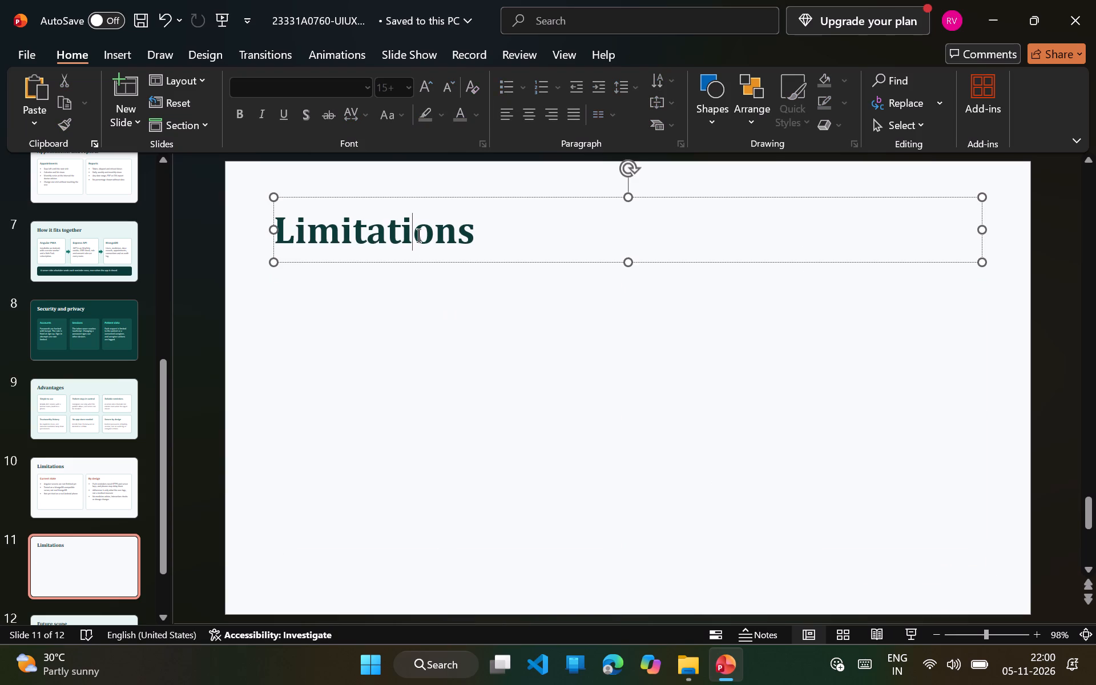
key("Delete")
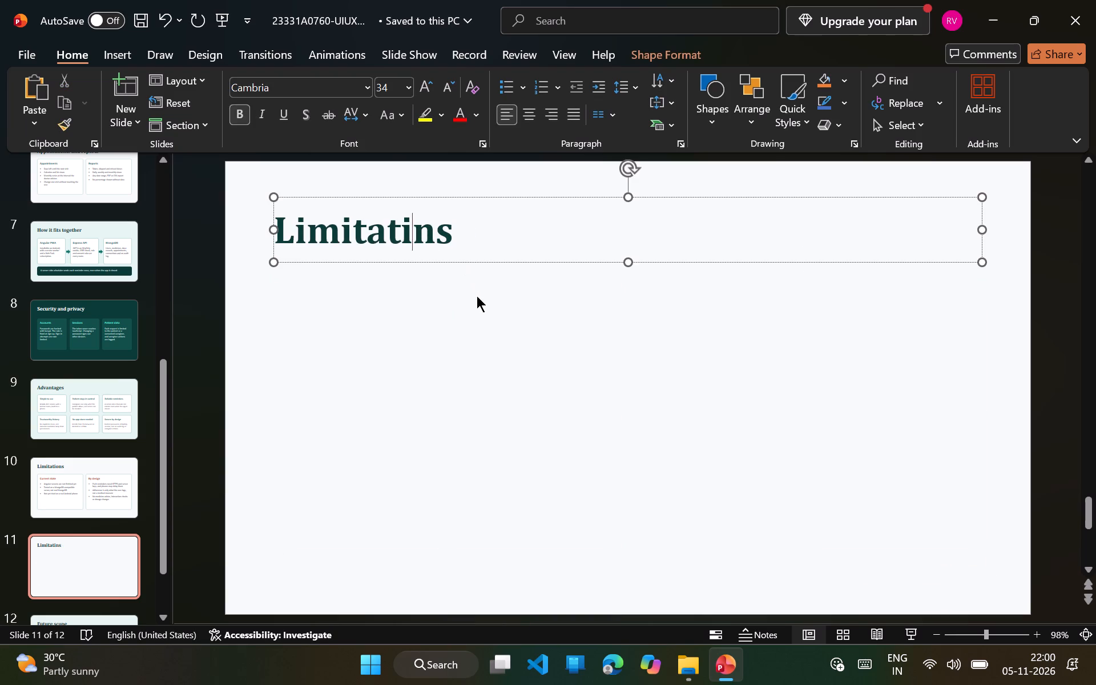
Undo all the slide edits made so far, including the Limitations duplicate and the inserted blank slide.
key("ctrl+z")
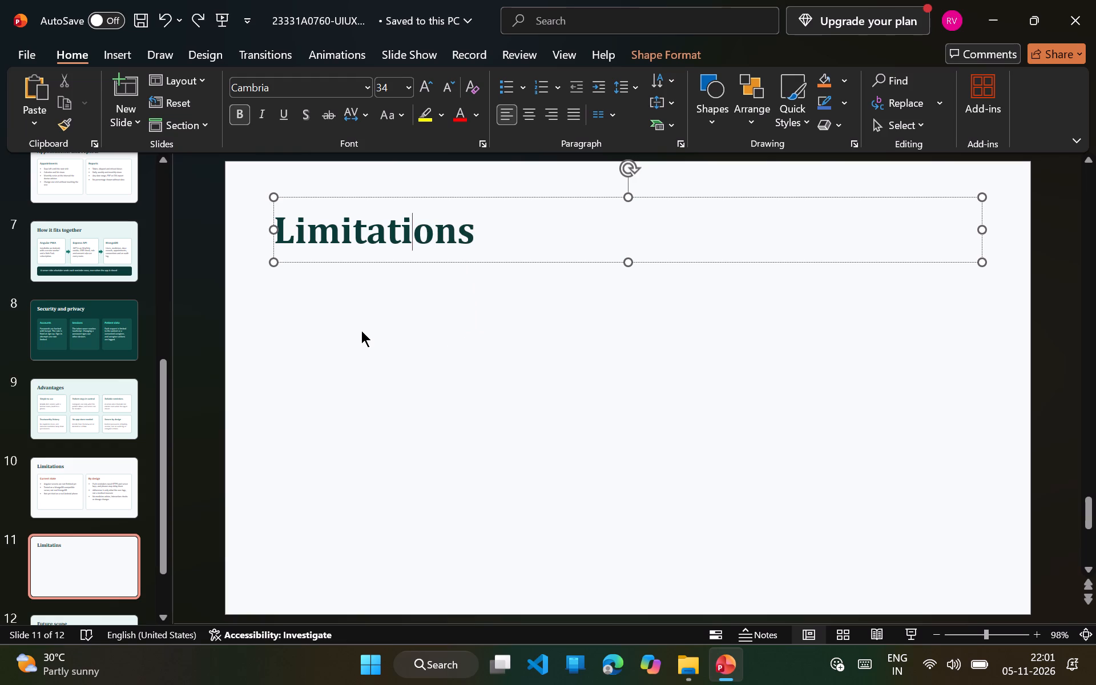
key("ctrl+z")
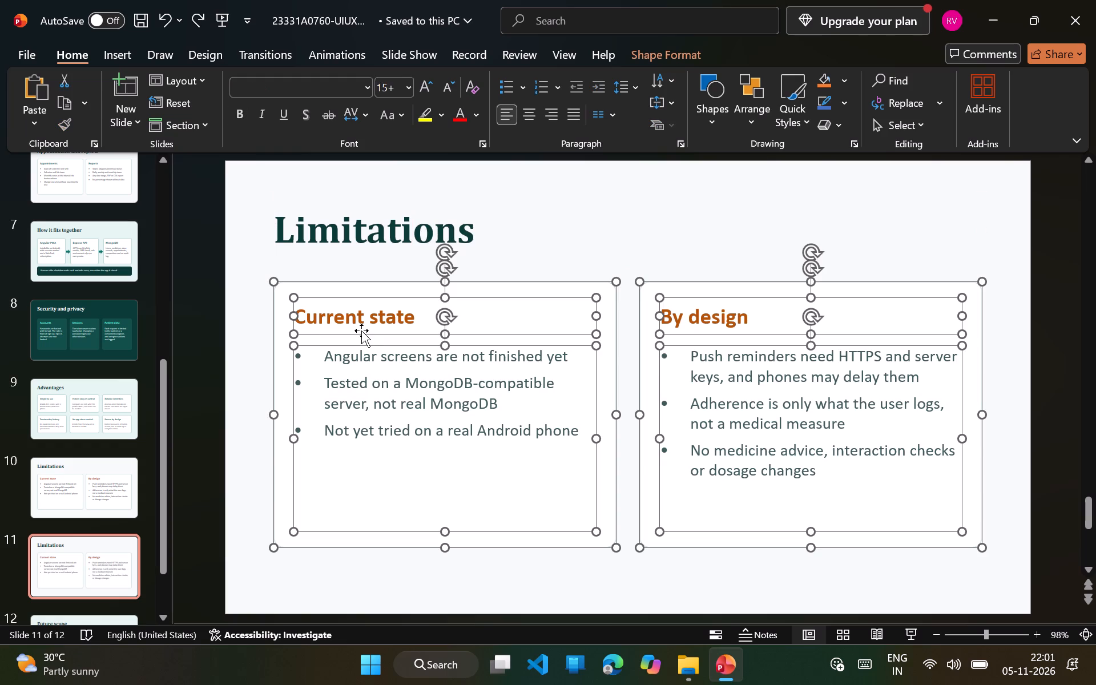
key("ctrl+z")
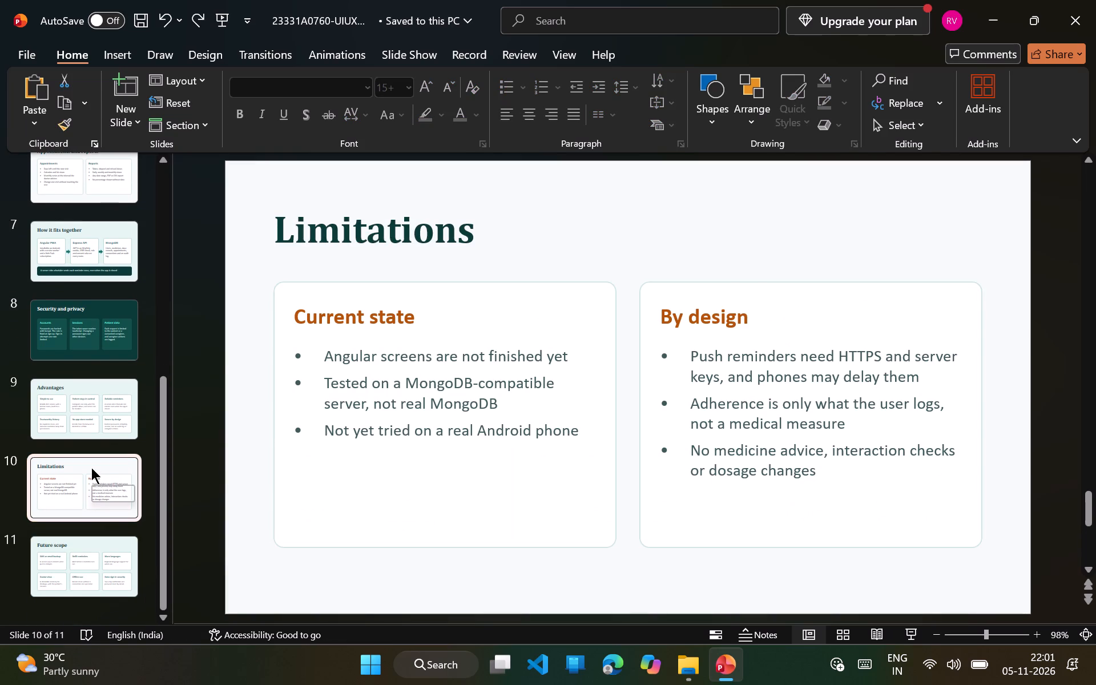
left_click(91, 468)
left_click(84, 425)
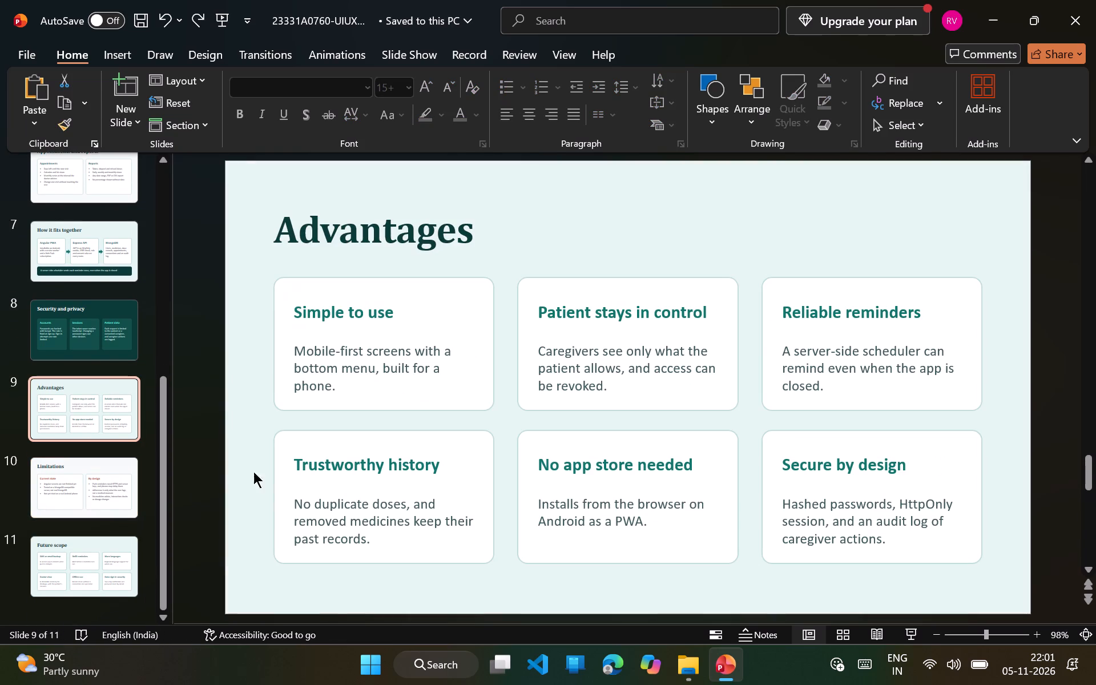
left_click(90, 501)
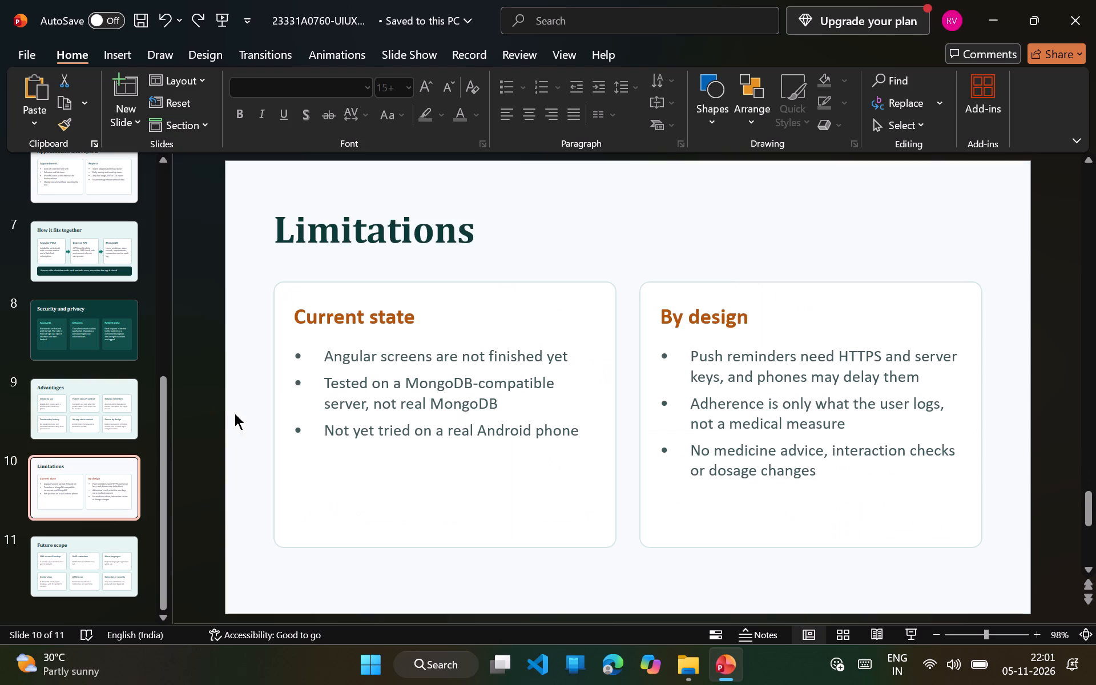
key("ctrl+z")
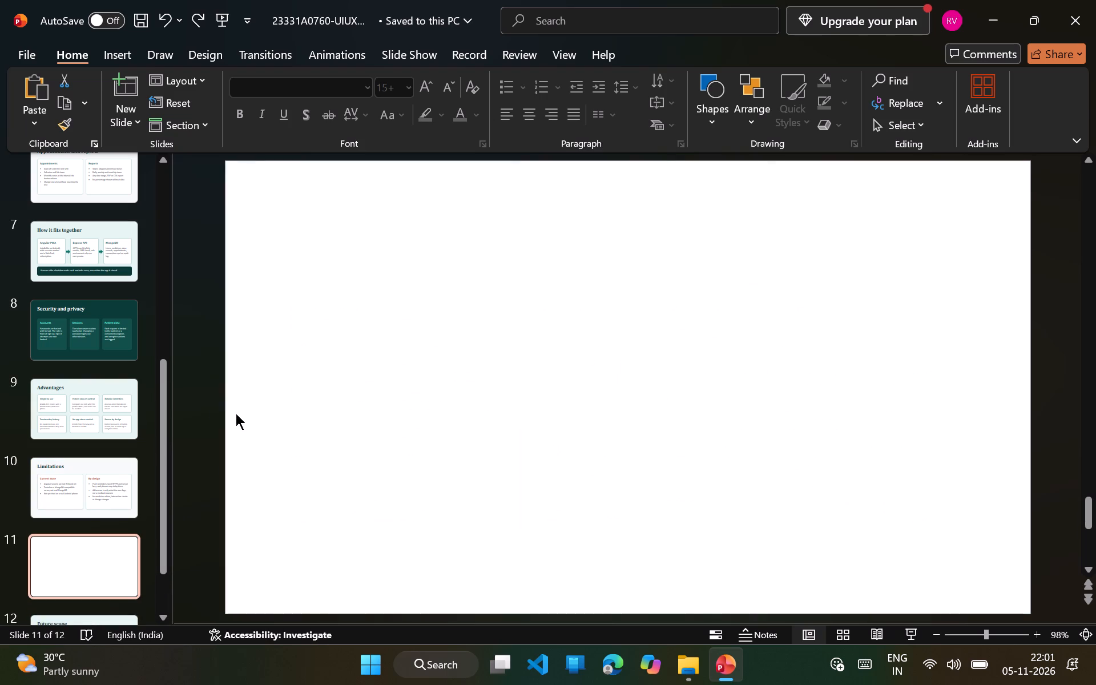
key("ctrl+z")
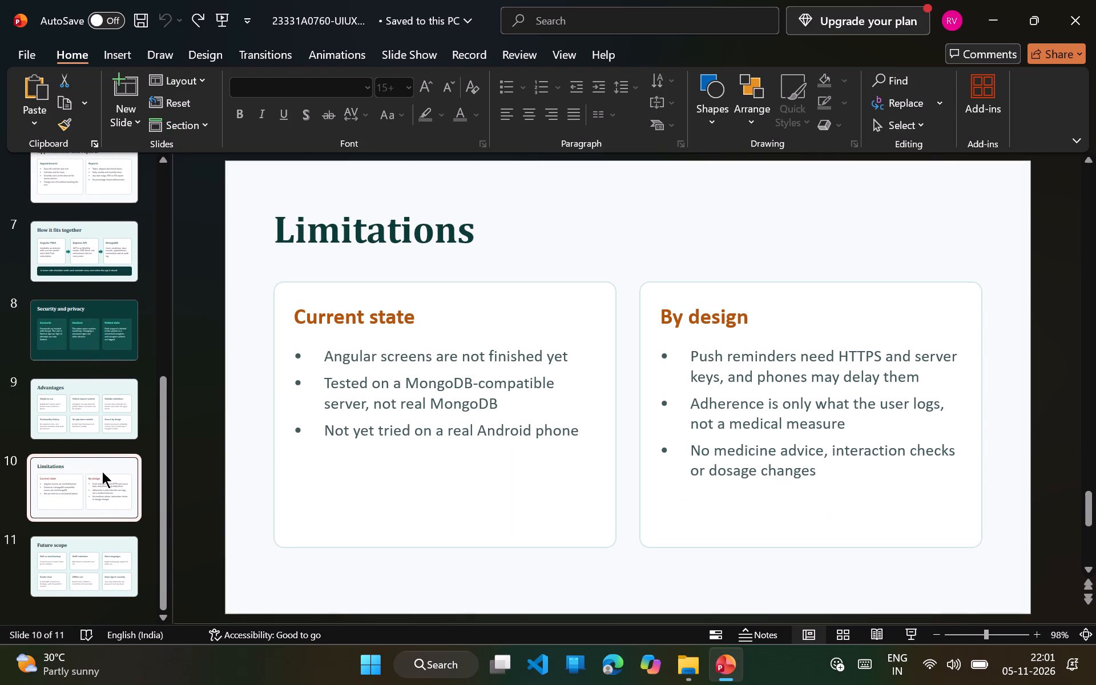
Duplicate the Advantages slide.
left_click(102, 403)
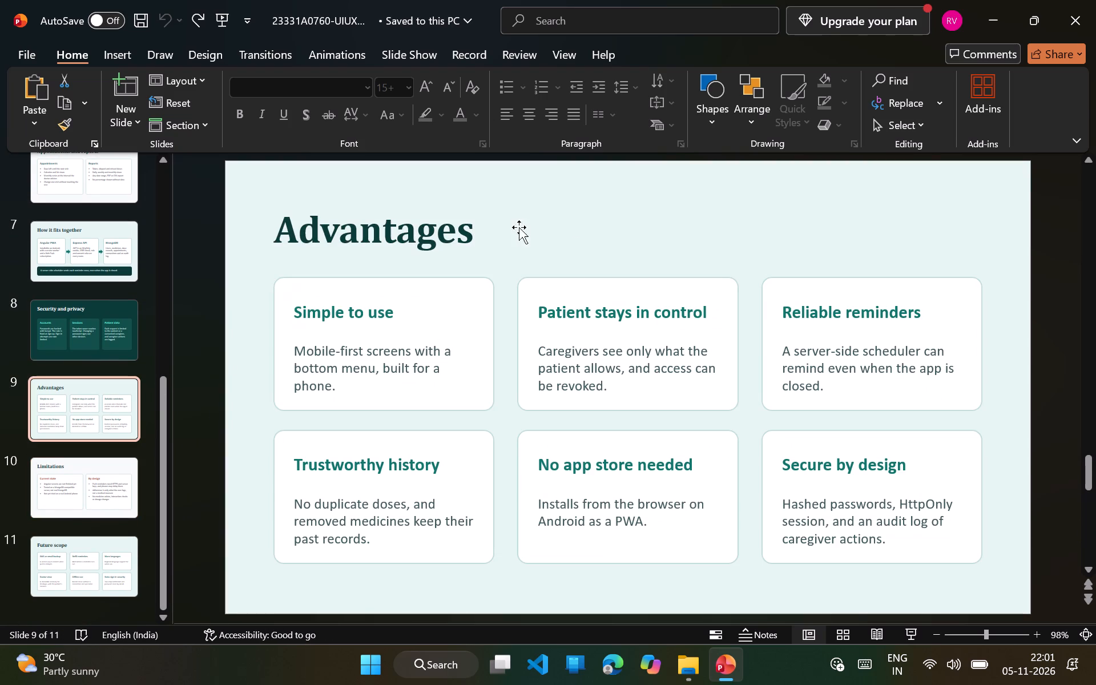
left_click(84, 385)
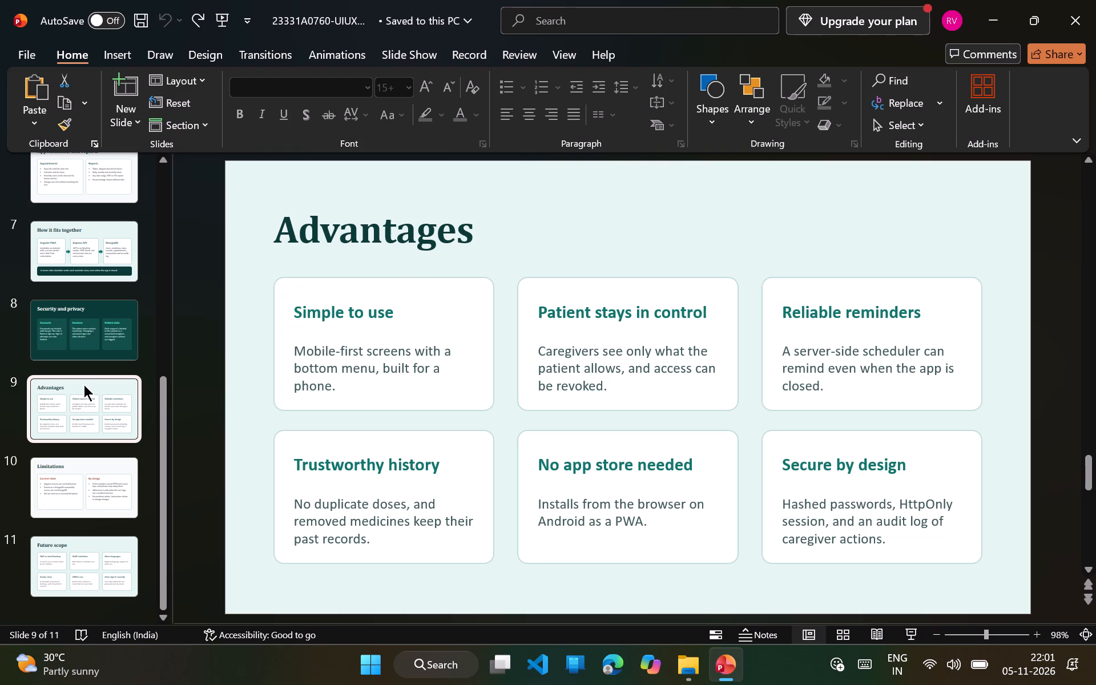
right_click(103, 406)
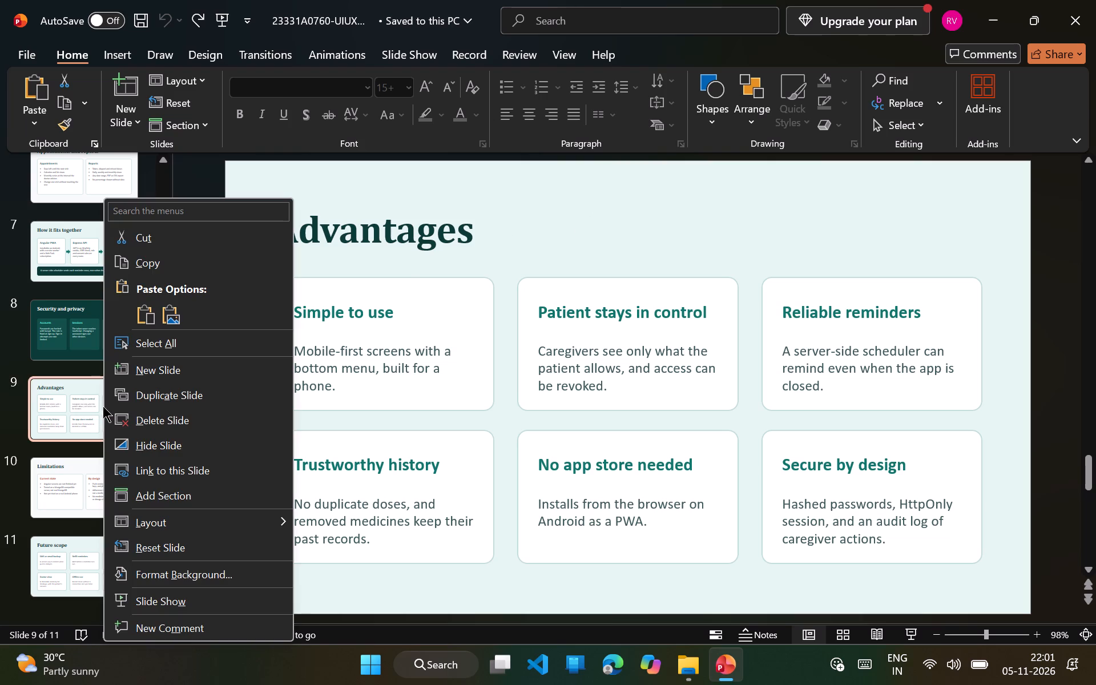
left_click(197, 385)
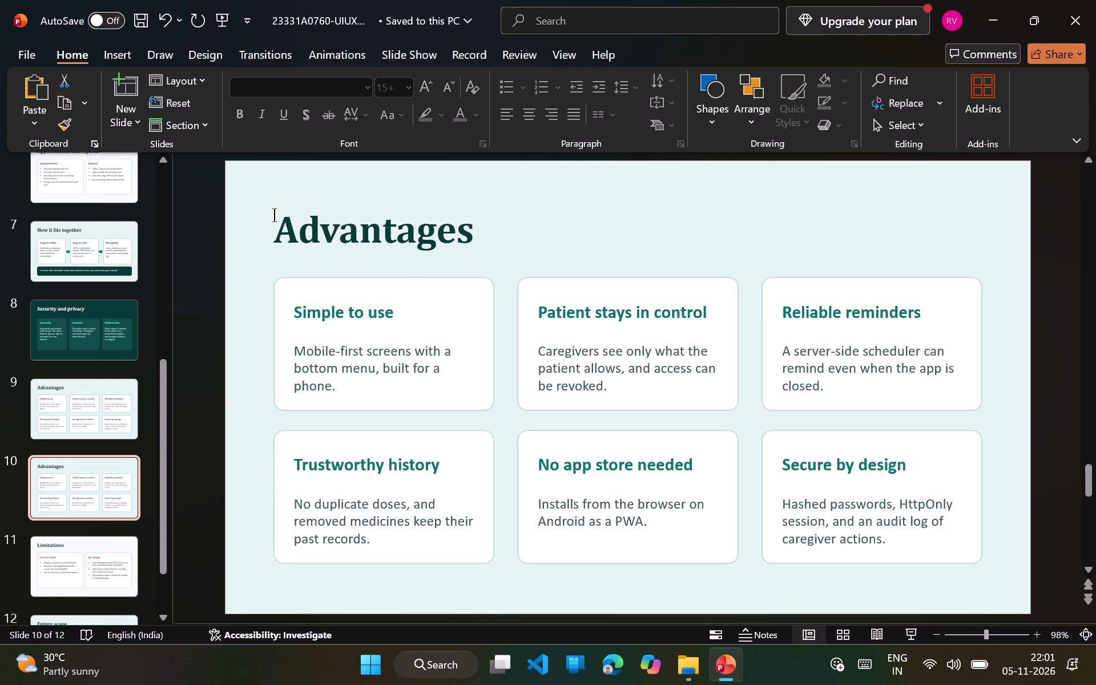
Delete the whole title box from the duplicated Advantages slide.
left_click(291, 234)
key("Delete")
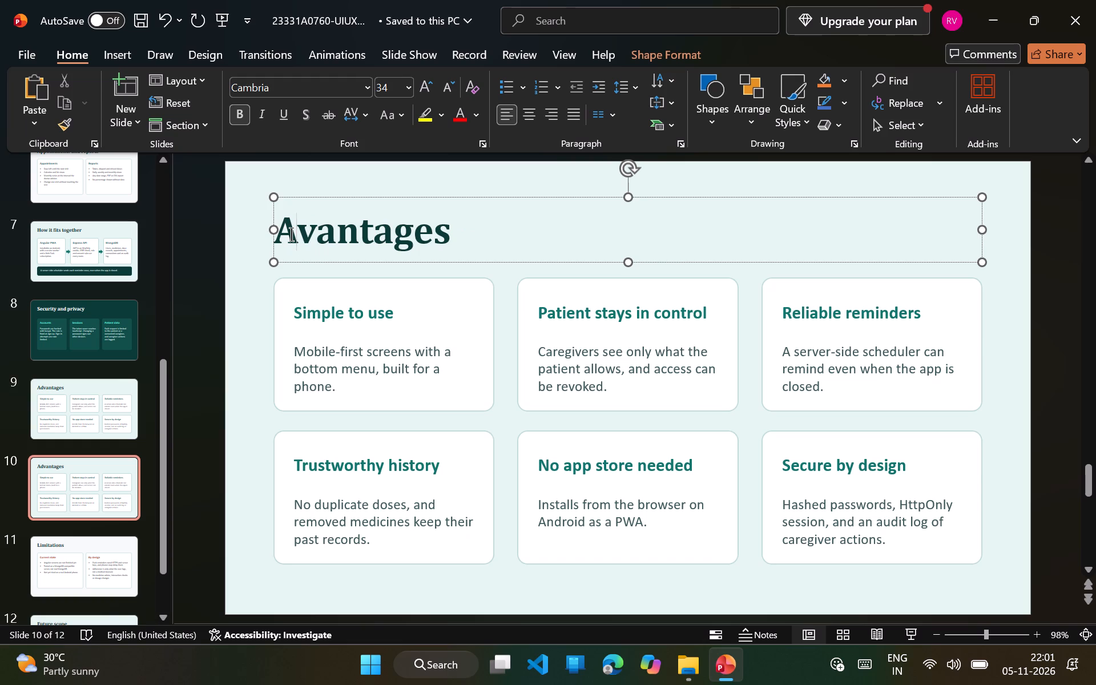
left_click(507, 239)
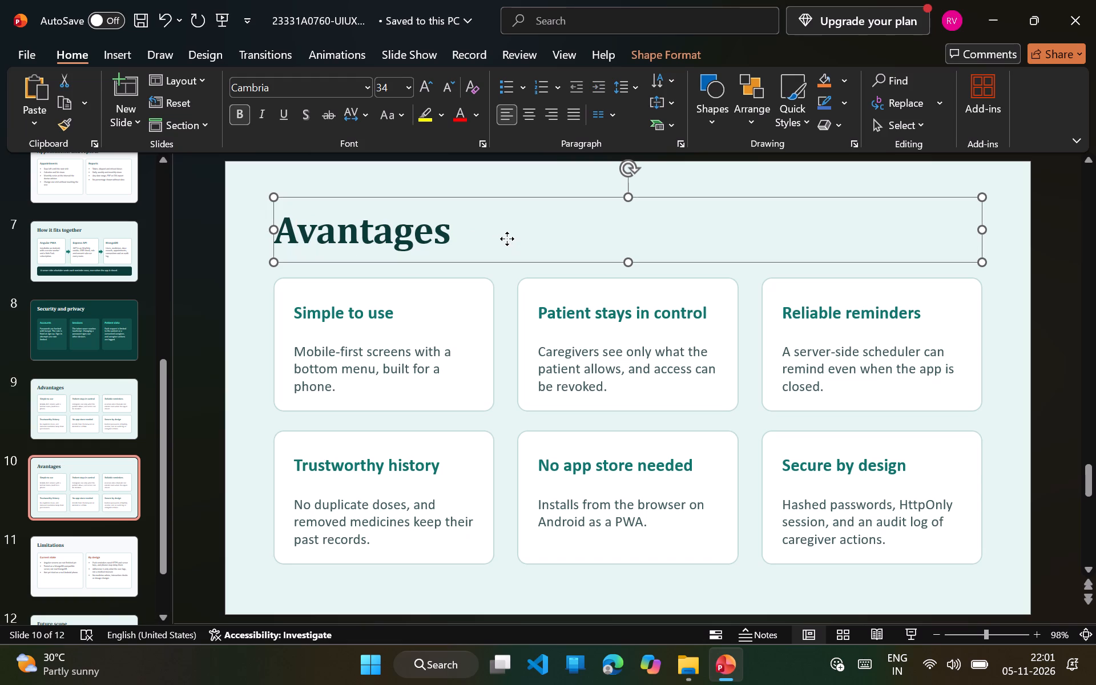
key("Delete")
Delete the headings Simple to use, Patient stays in control and Reliable reminders from the duplicate slide's upper row of cards.
left_click(430, 317)
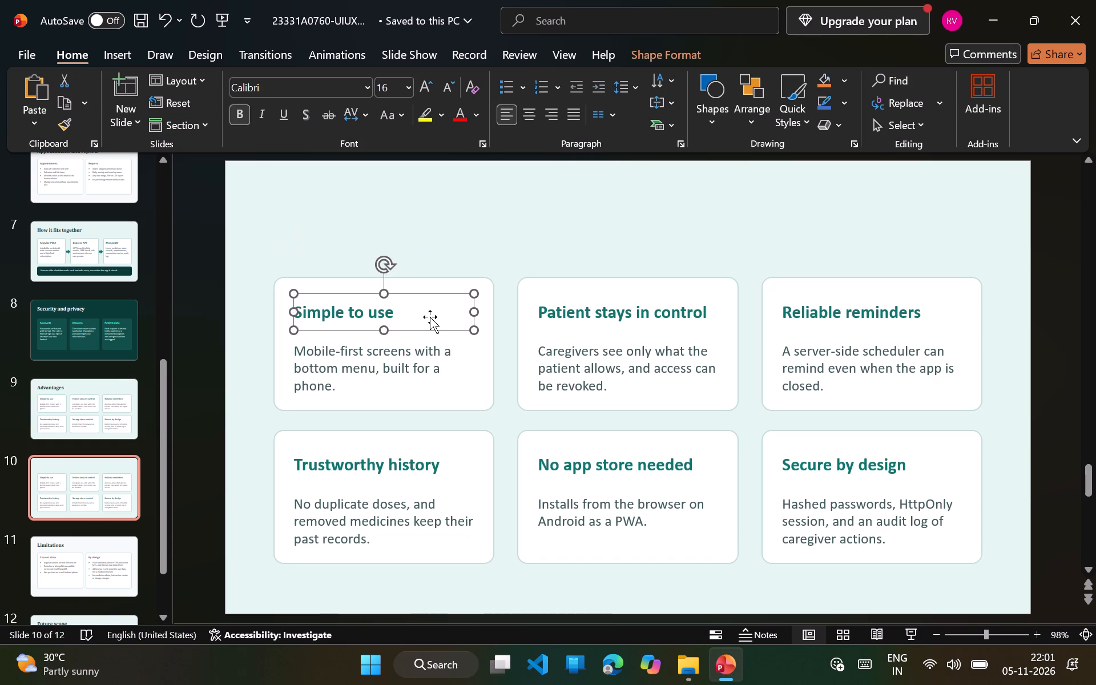
key("Delete")
left_click(681, 321)
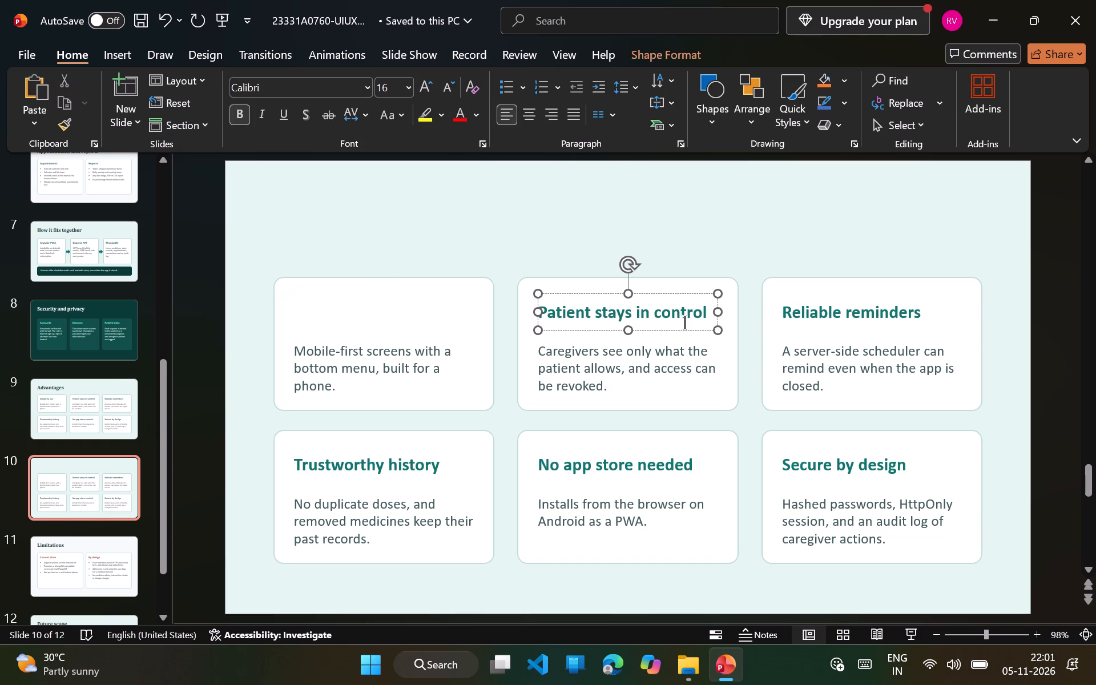
left_click(687, 323)
key("Delete")
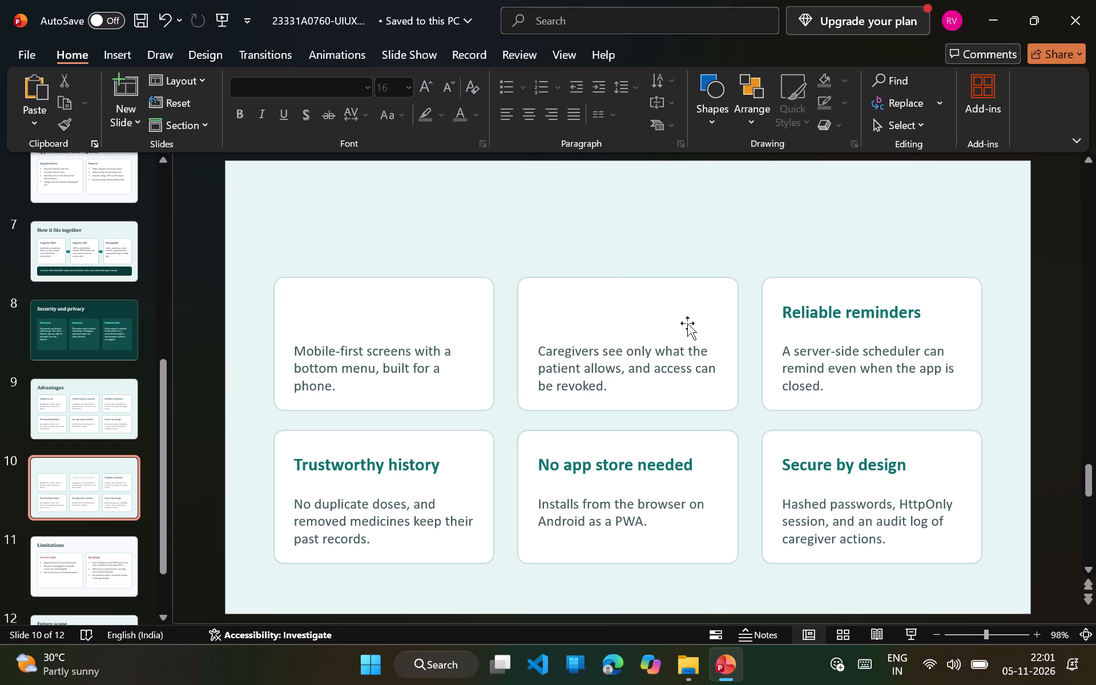
left_click(797, 321)
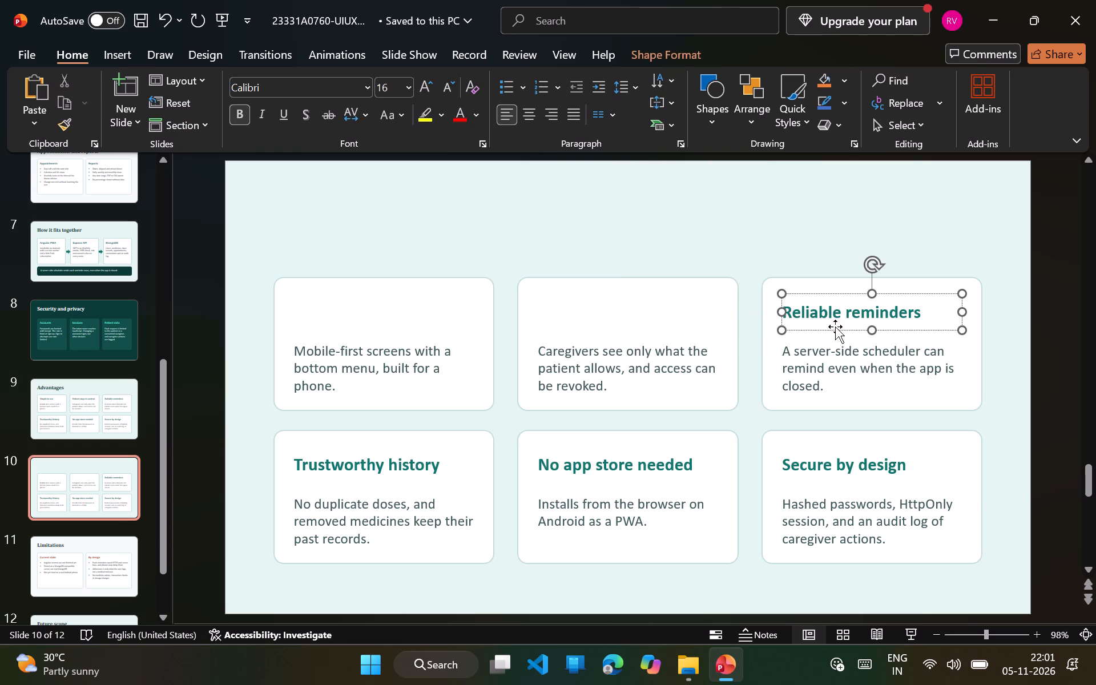
left_click(944, 324)
key("Delete")
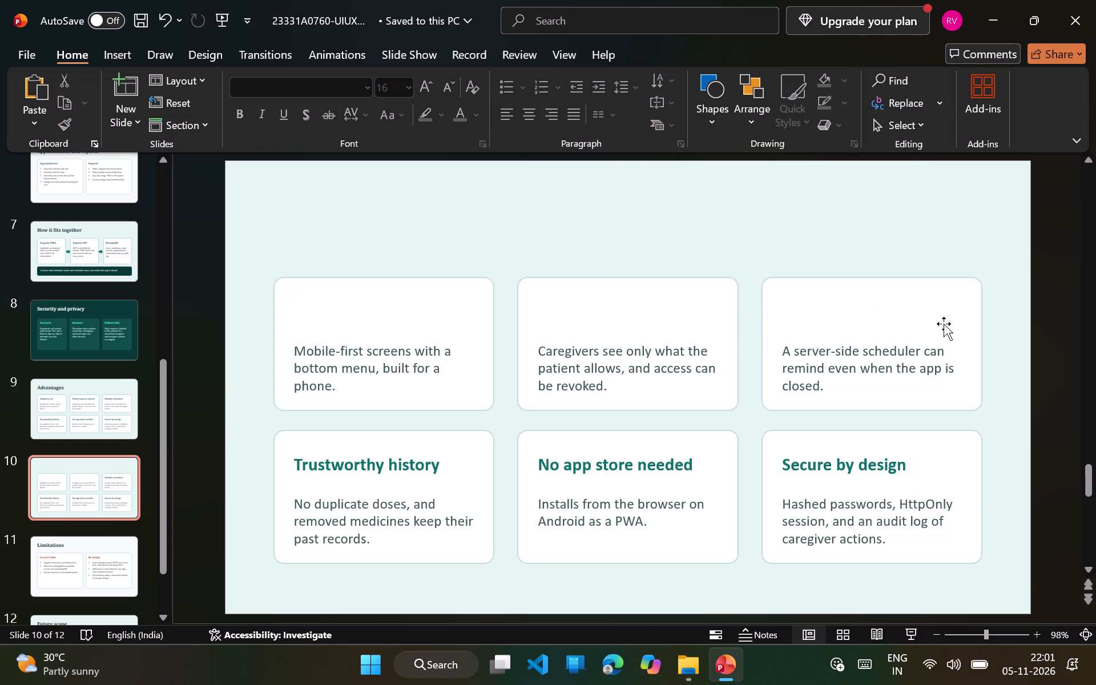
Delete all six cards together with their remaining text from the duplicated slide, leaving only the background.
left_click(915, 384)
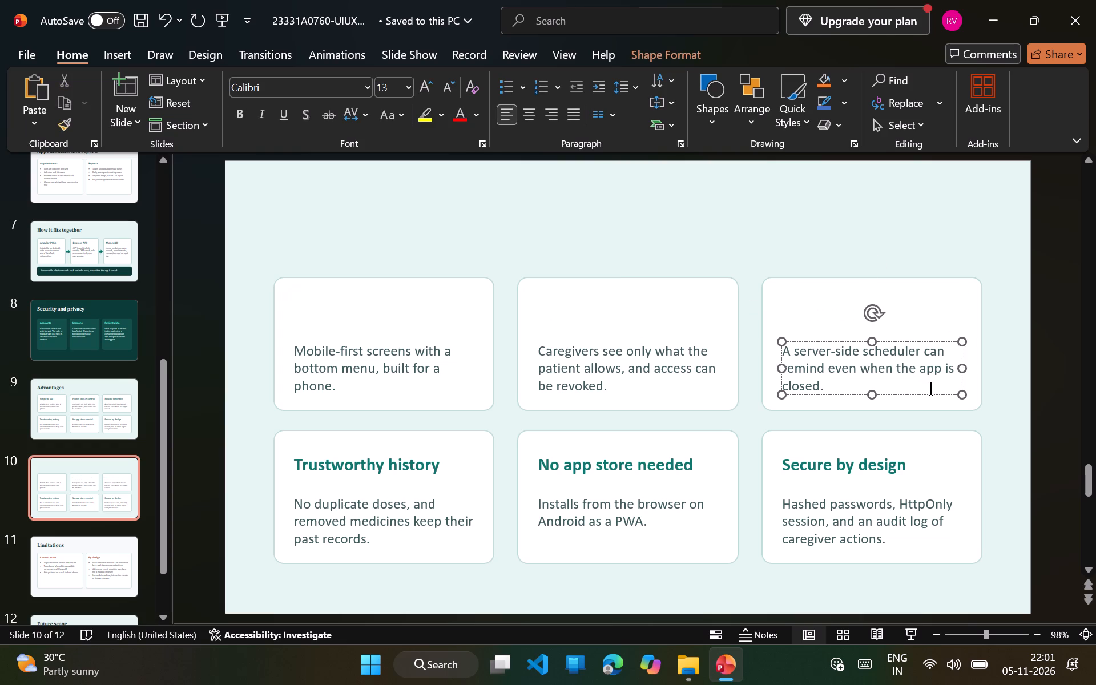
left_click(931, 388)
left_click_drag(267, 273, 505, 624)
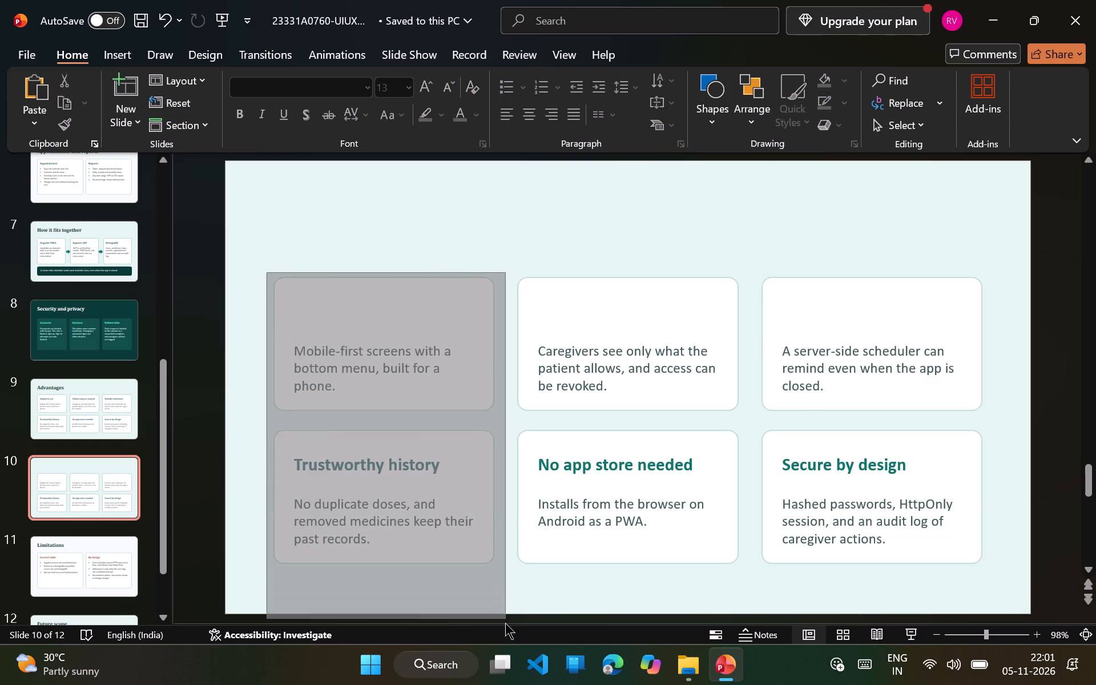
left_click_drag(505, 624, 496, 568)
key("Delete")
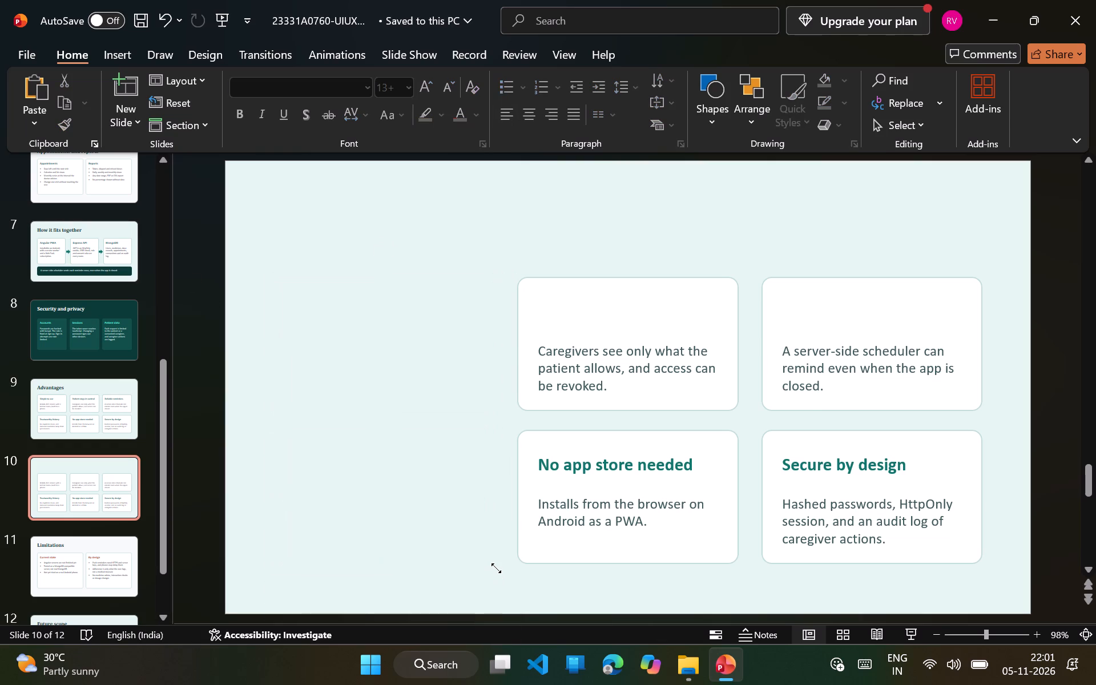
left_click(522, 274)
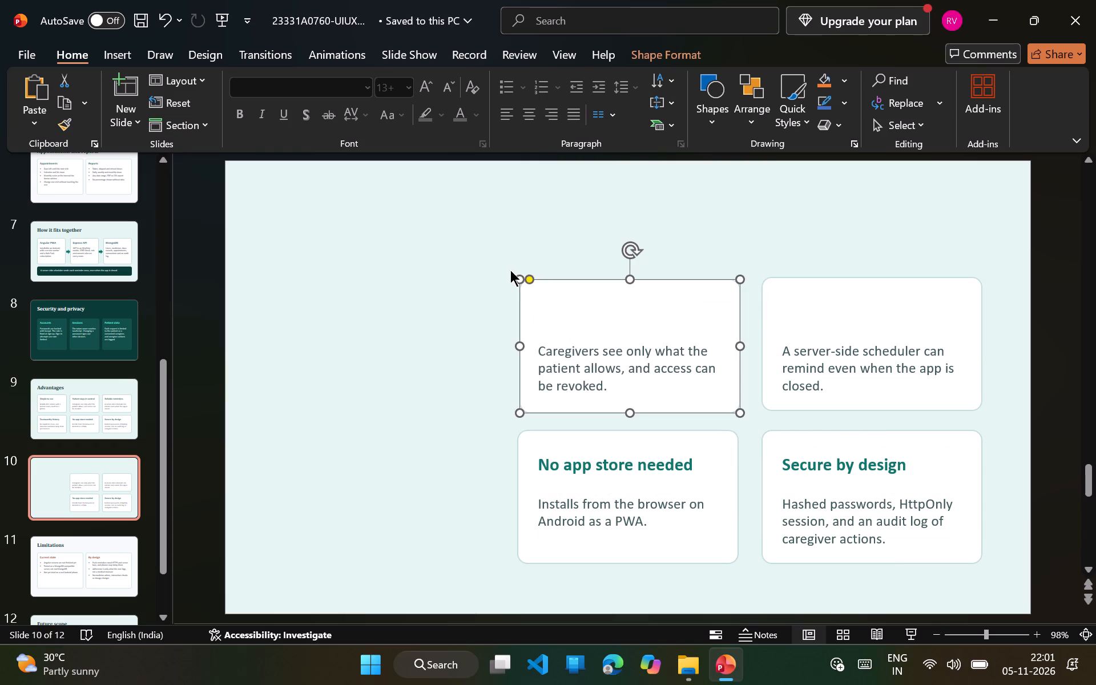
left_click_drag(507, 264, 997, 570)
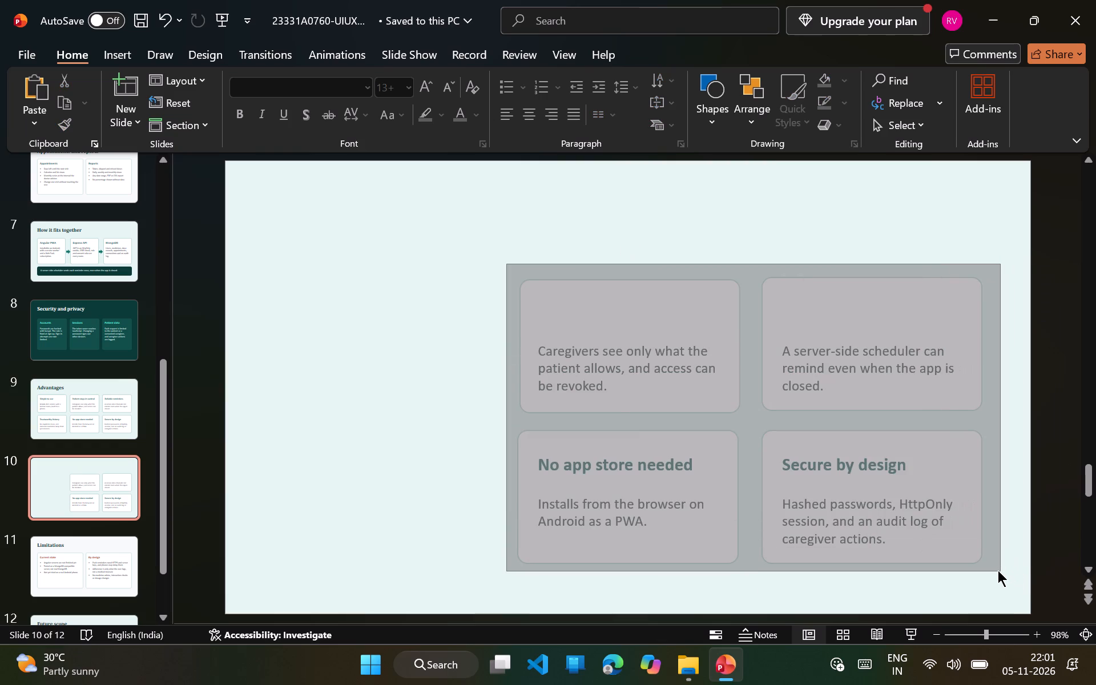
left_click_drag(997, 570, 993, 568)
key("Delete")
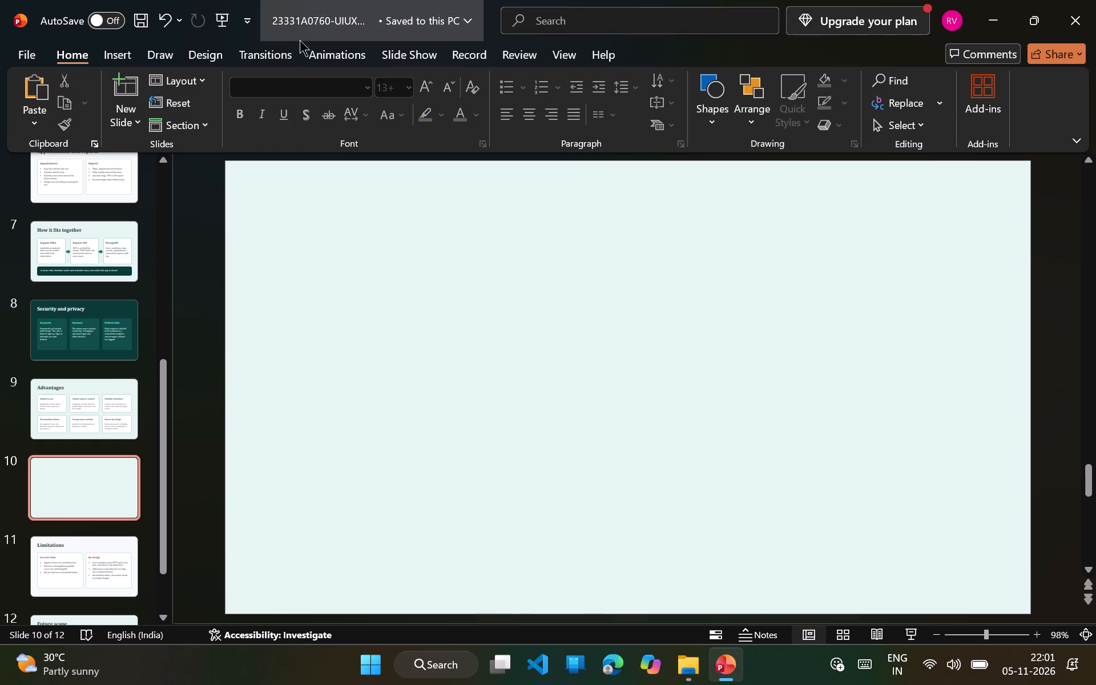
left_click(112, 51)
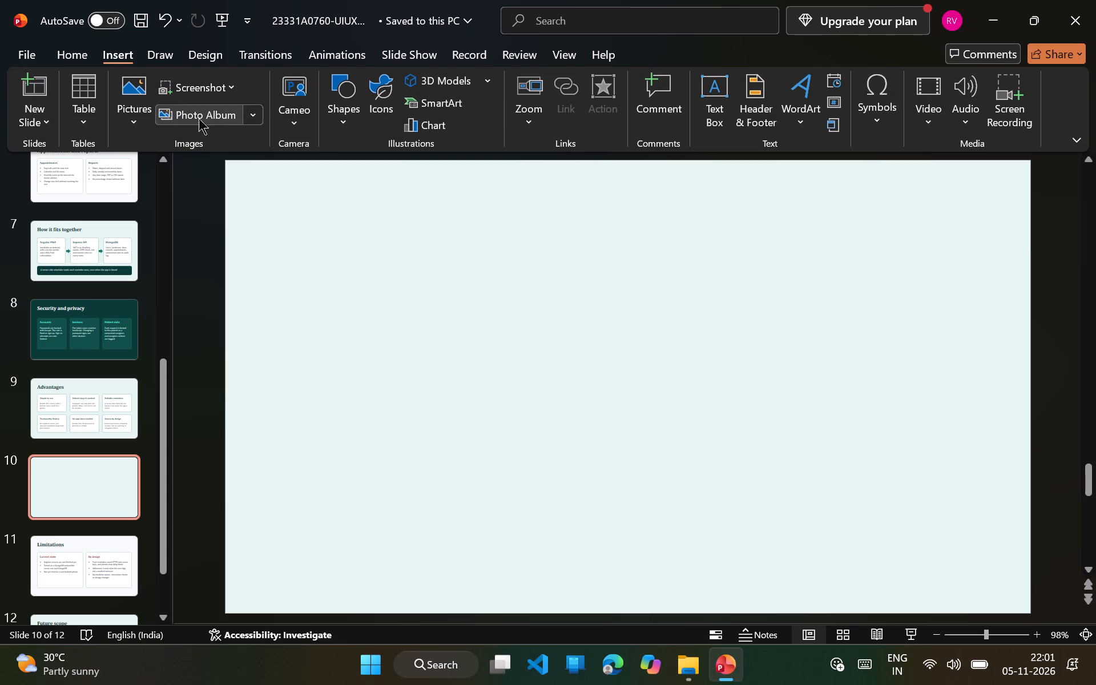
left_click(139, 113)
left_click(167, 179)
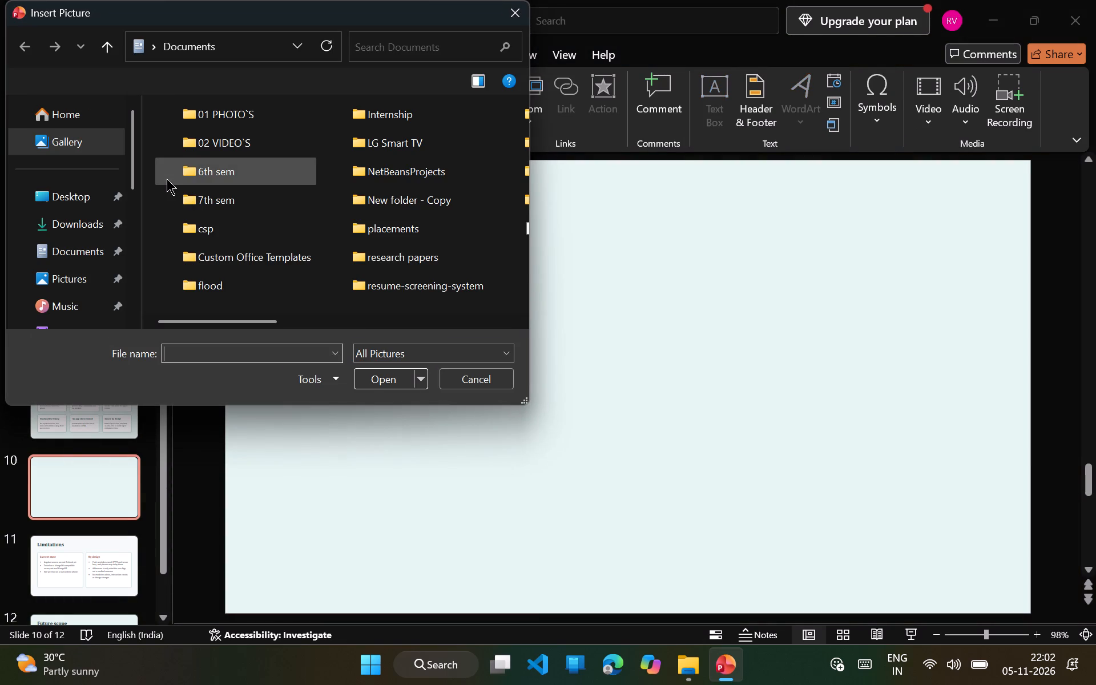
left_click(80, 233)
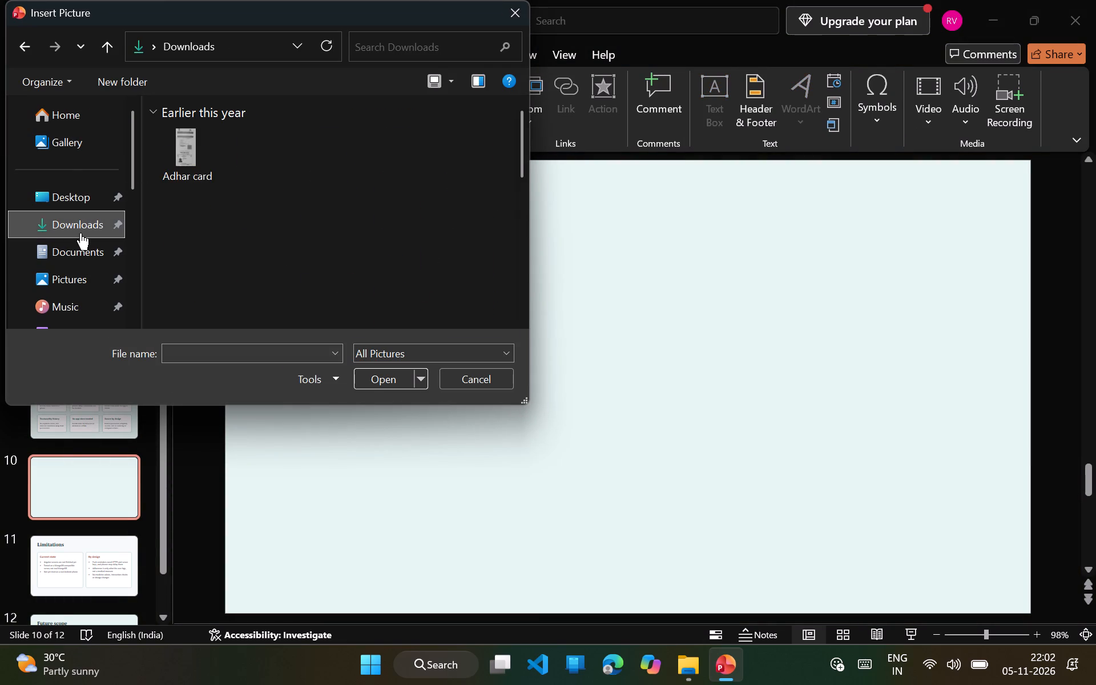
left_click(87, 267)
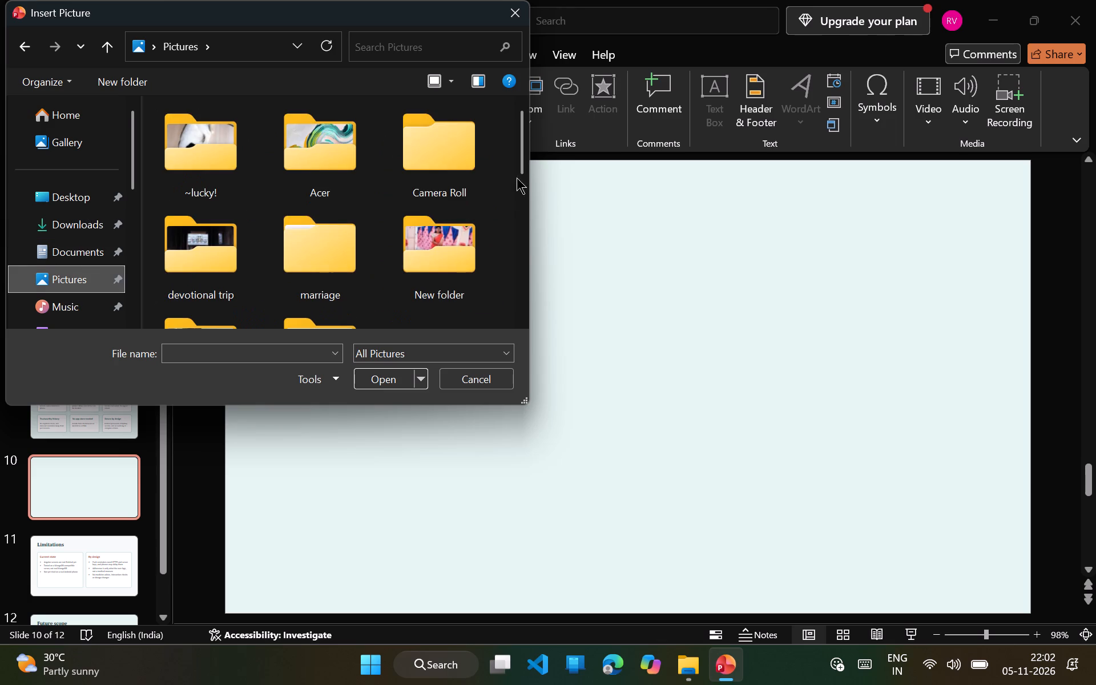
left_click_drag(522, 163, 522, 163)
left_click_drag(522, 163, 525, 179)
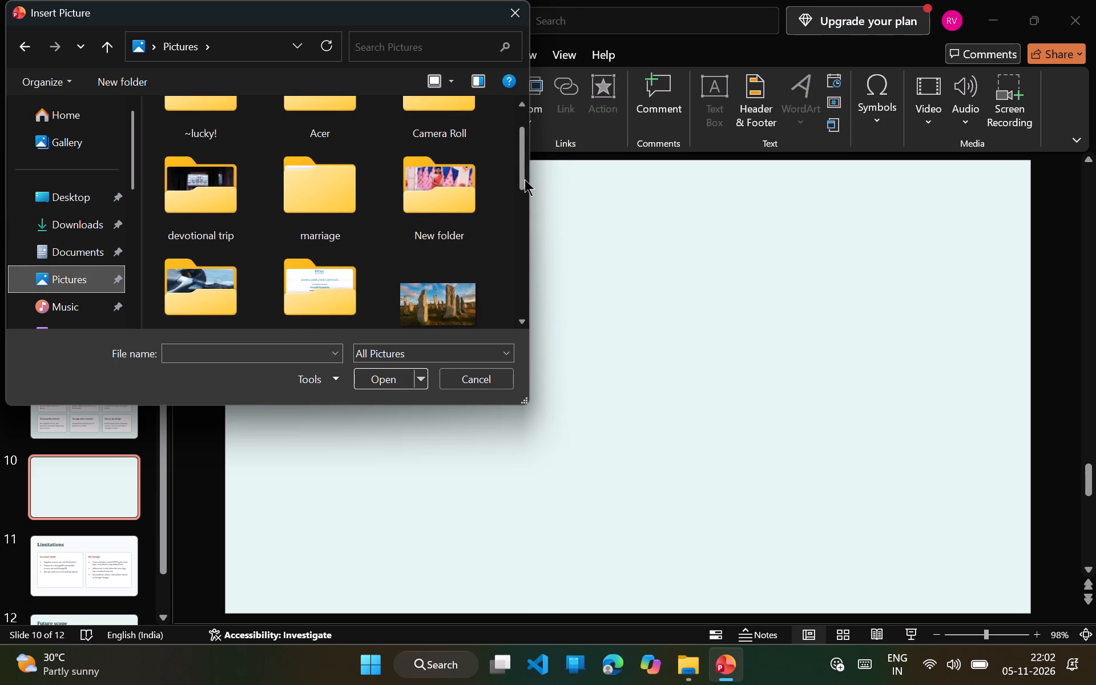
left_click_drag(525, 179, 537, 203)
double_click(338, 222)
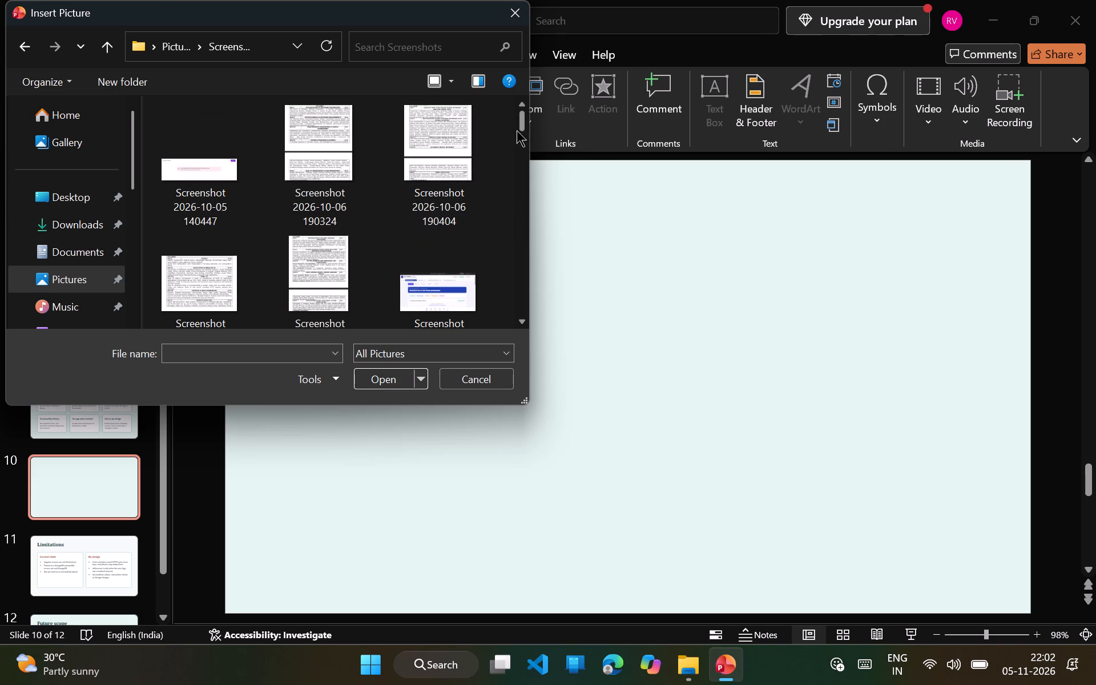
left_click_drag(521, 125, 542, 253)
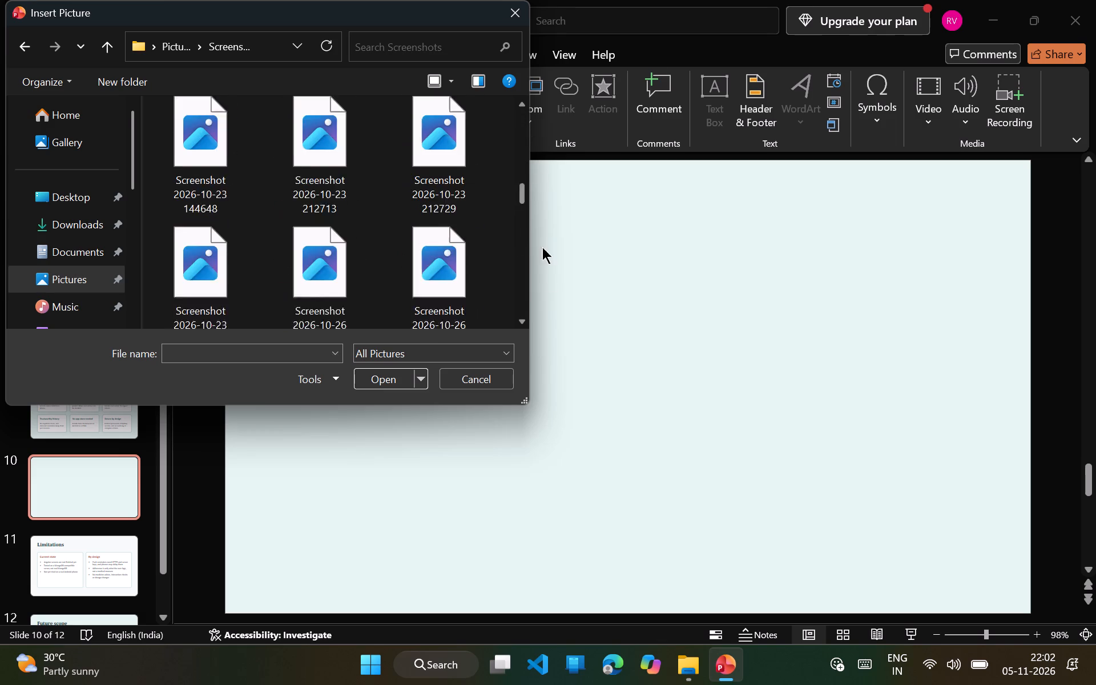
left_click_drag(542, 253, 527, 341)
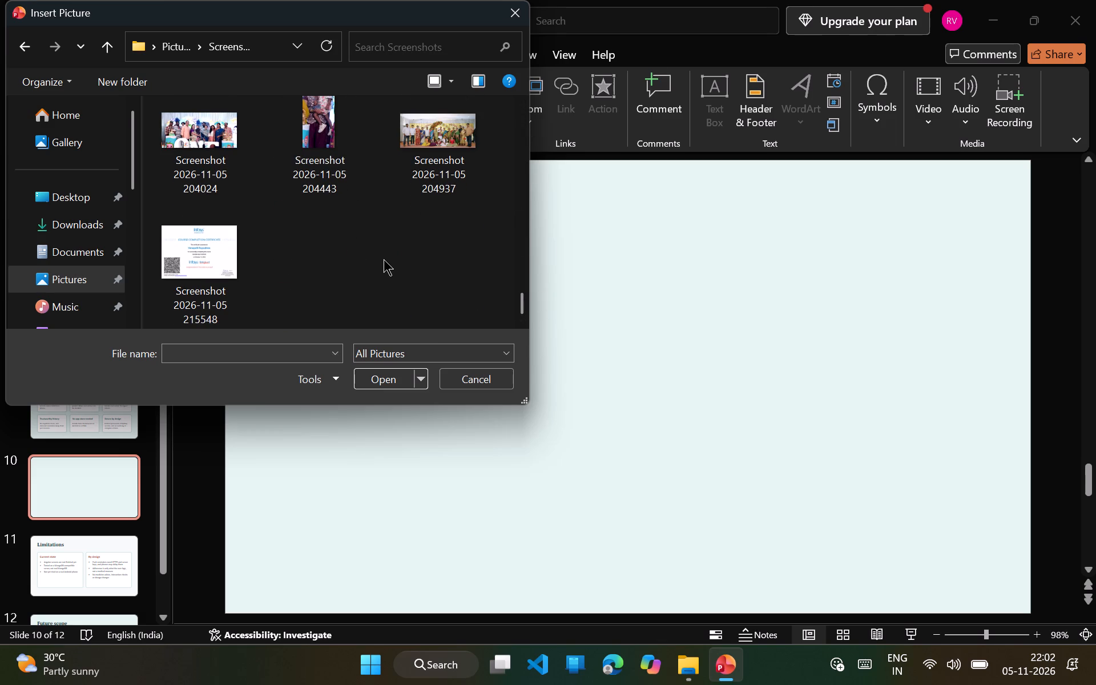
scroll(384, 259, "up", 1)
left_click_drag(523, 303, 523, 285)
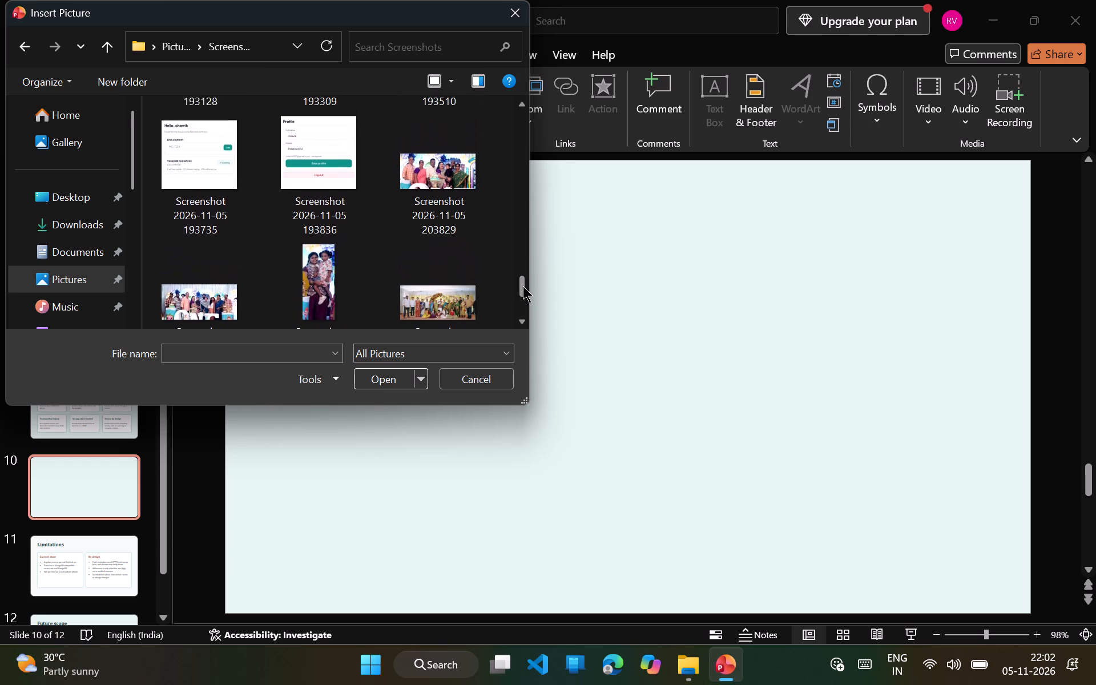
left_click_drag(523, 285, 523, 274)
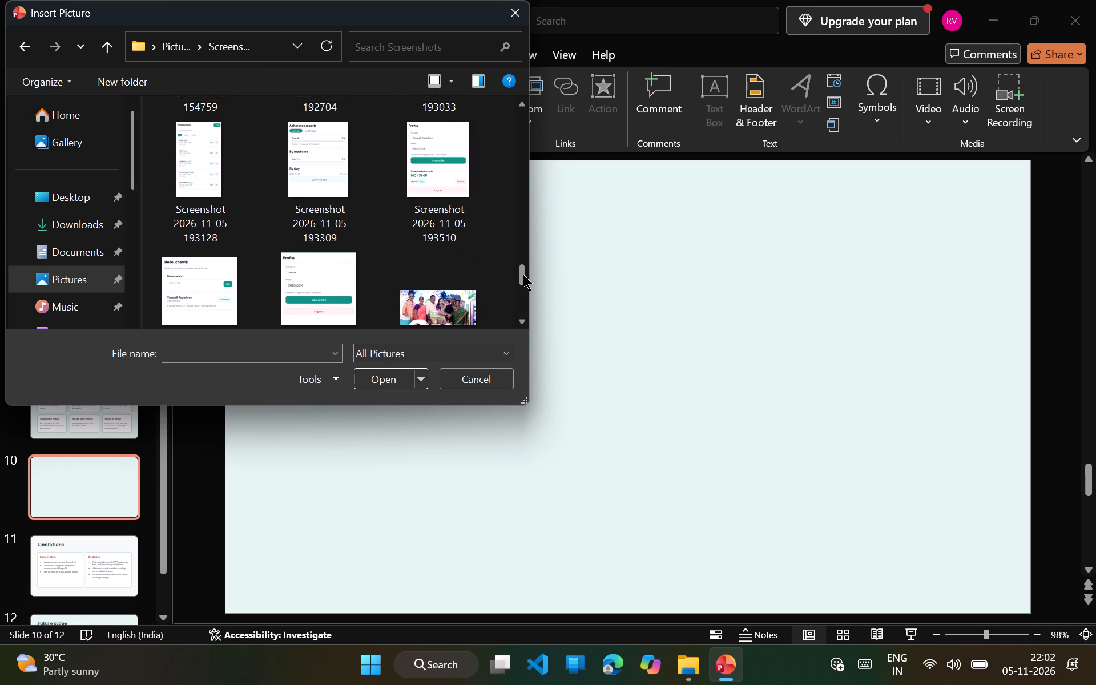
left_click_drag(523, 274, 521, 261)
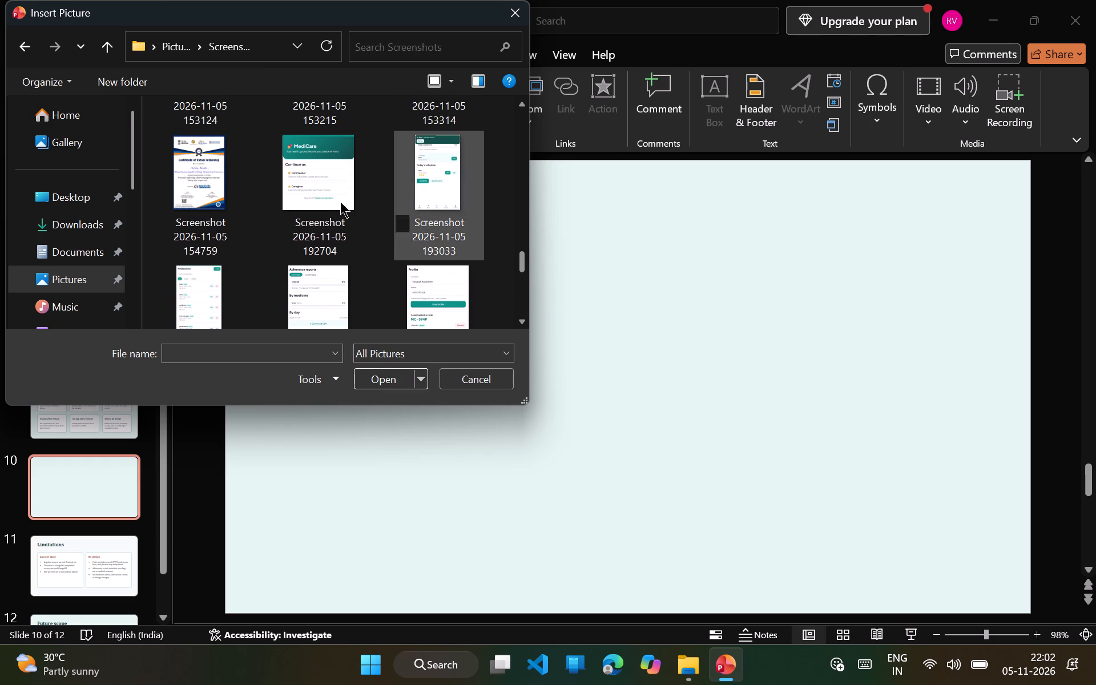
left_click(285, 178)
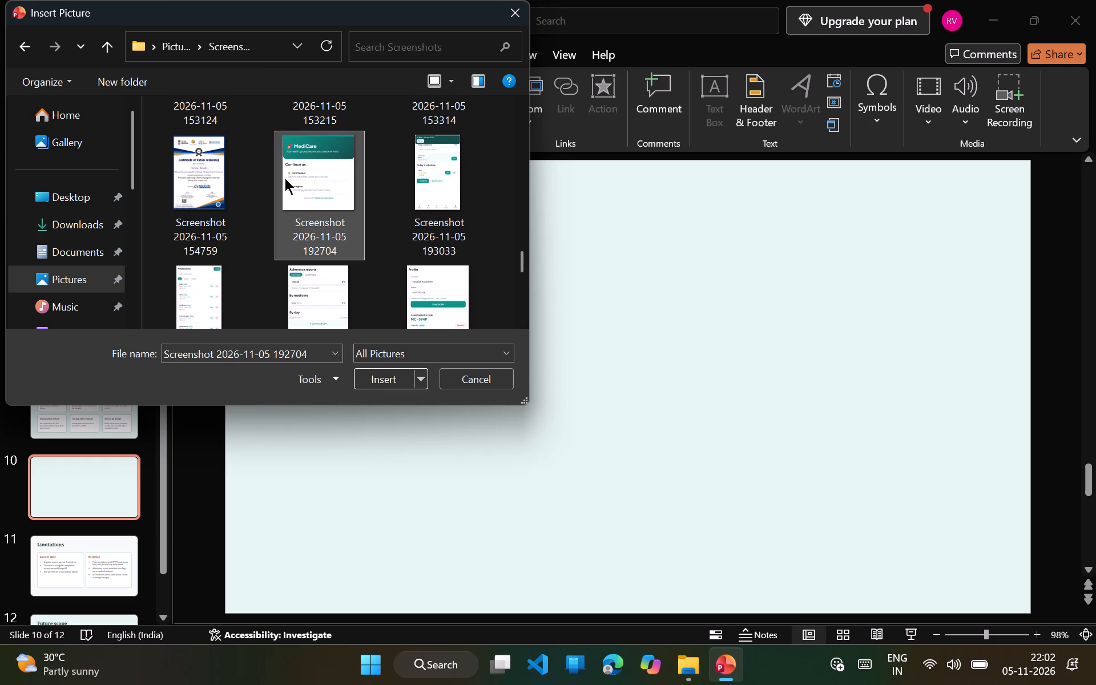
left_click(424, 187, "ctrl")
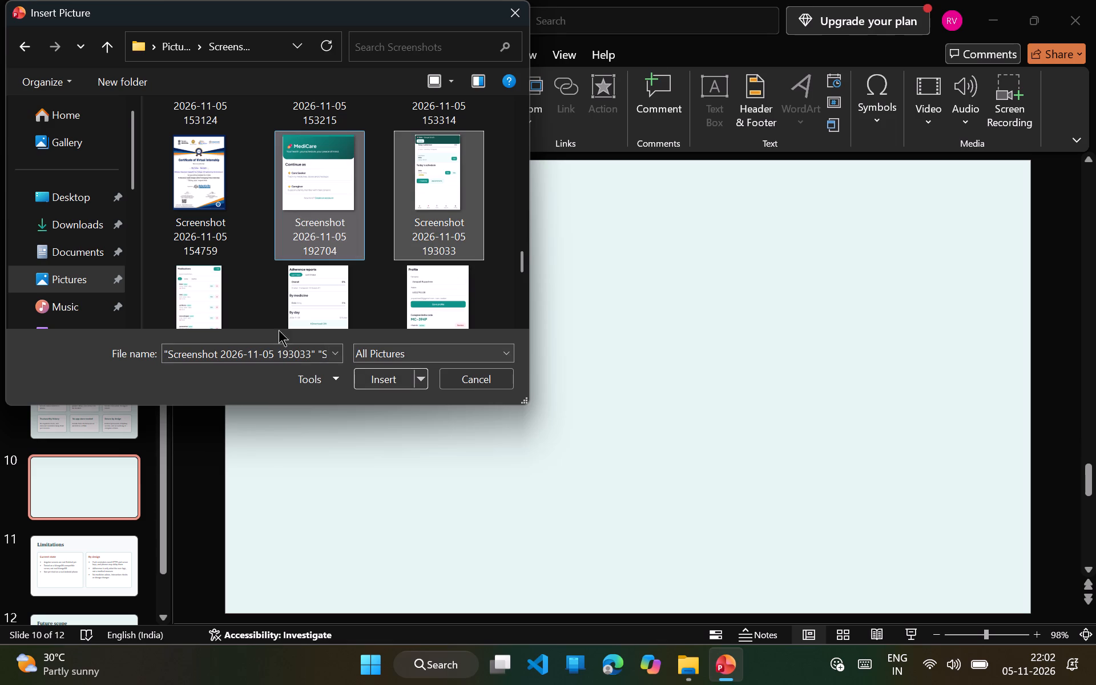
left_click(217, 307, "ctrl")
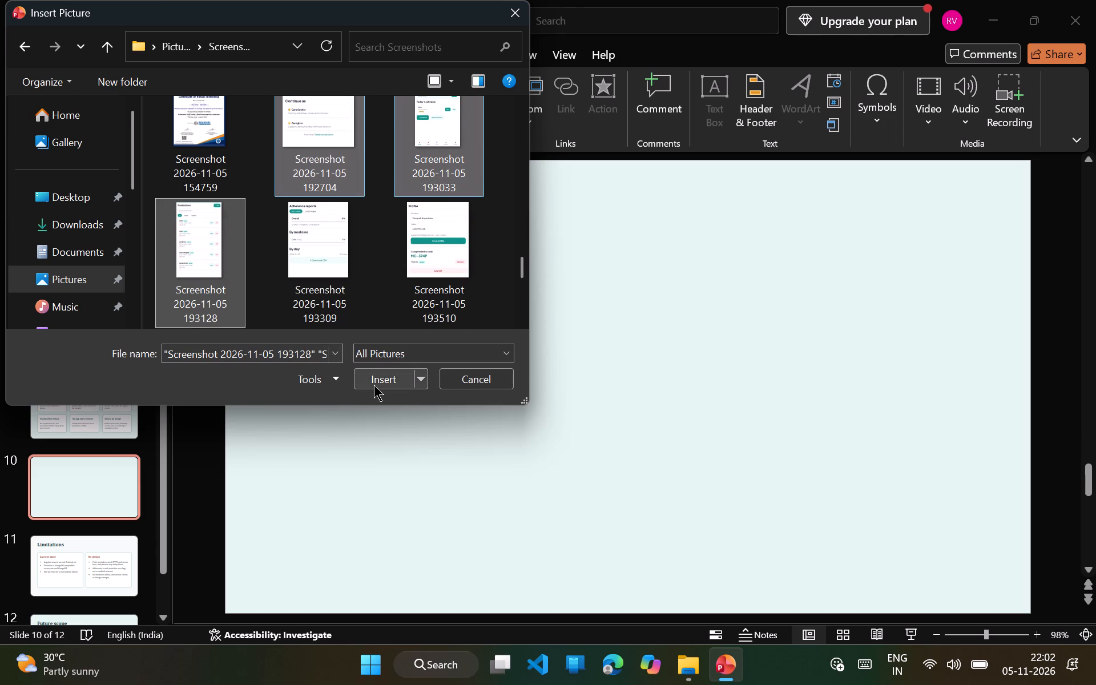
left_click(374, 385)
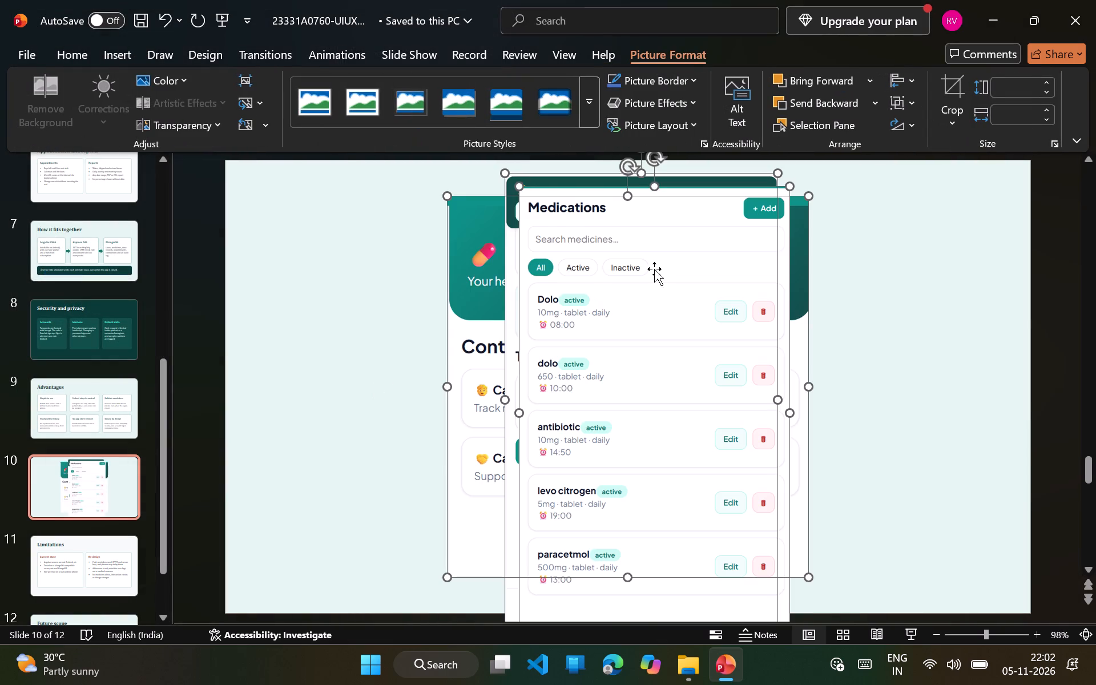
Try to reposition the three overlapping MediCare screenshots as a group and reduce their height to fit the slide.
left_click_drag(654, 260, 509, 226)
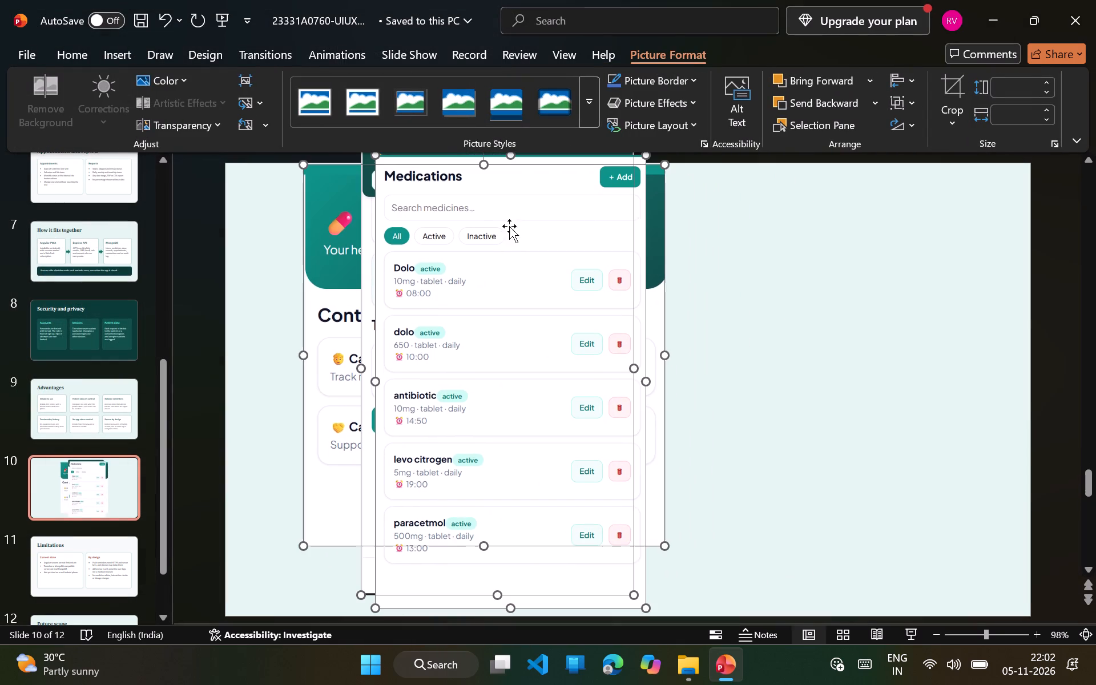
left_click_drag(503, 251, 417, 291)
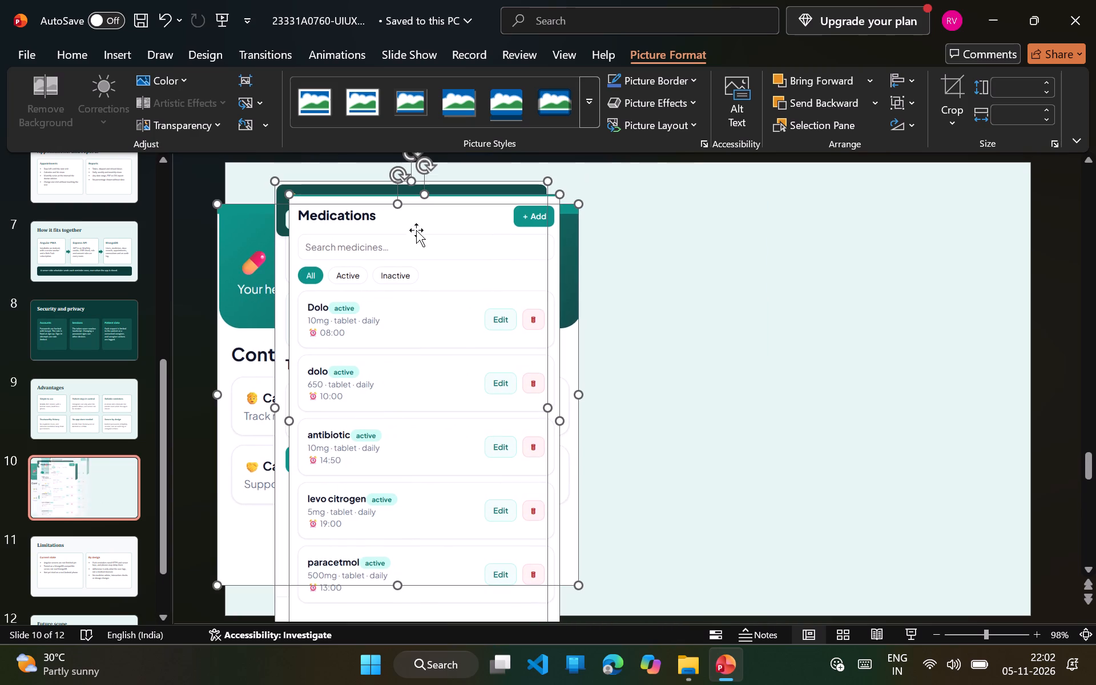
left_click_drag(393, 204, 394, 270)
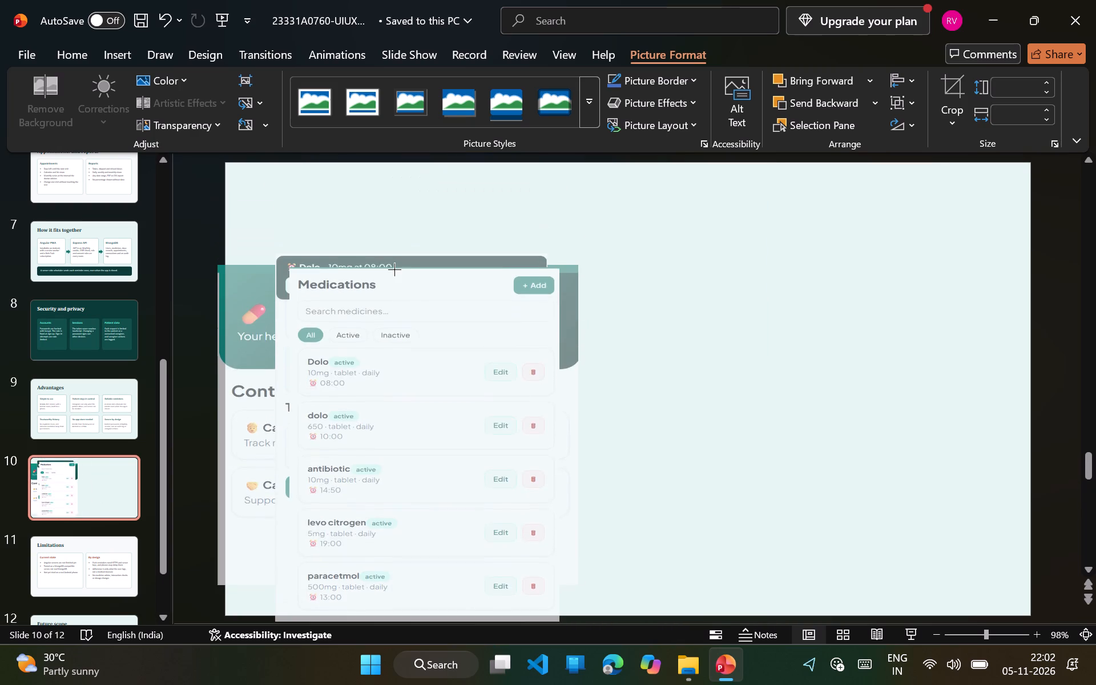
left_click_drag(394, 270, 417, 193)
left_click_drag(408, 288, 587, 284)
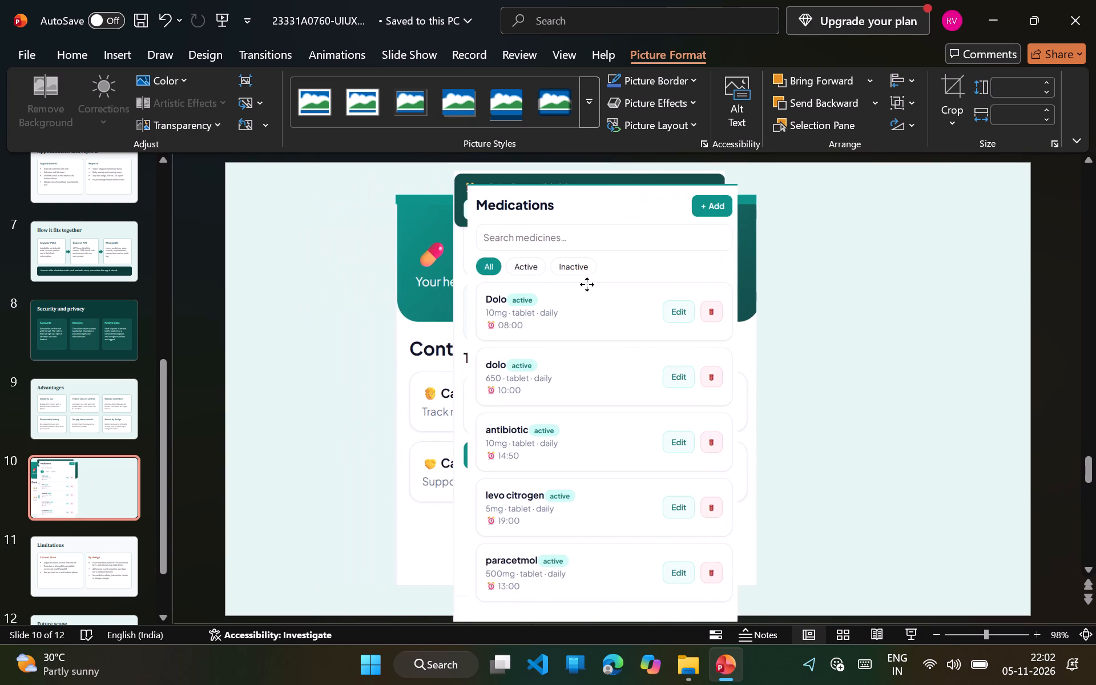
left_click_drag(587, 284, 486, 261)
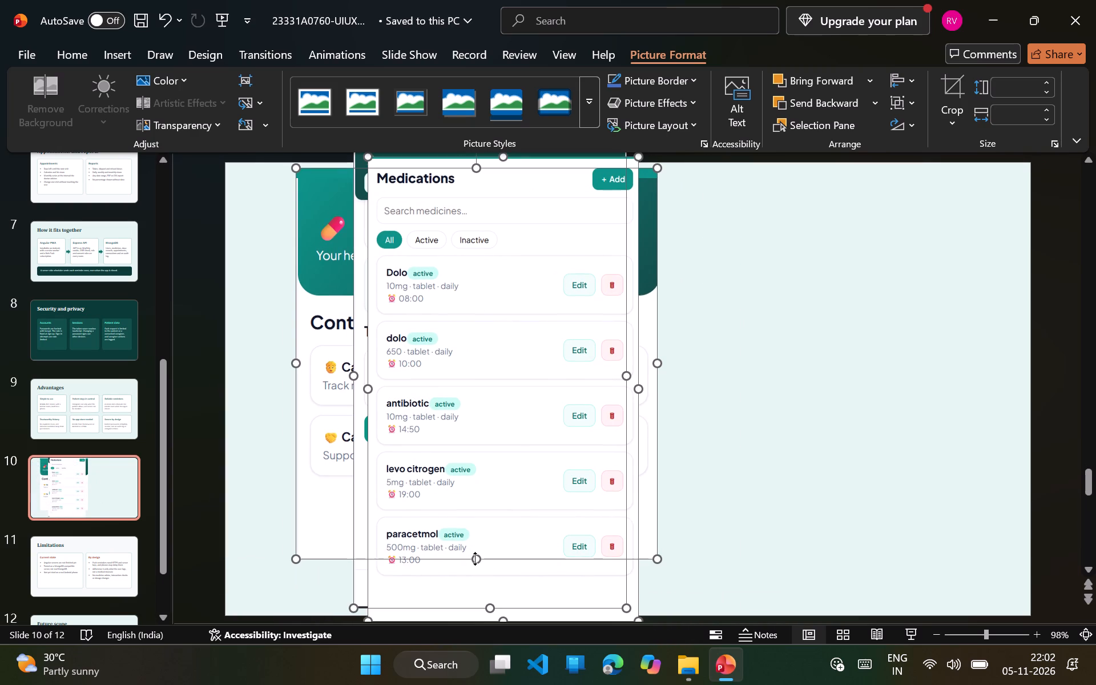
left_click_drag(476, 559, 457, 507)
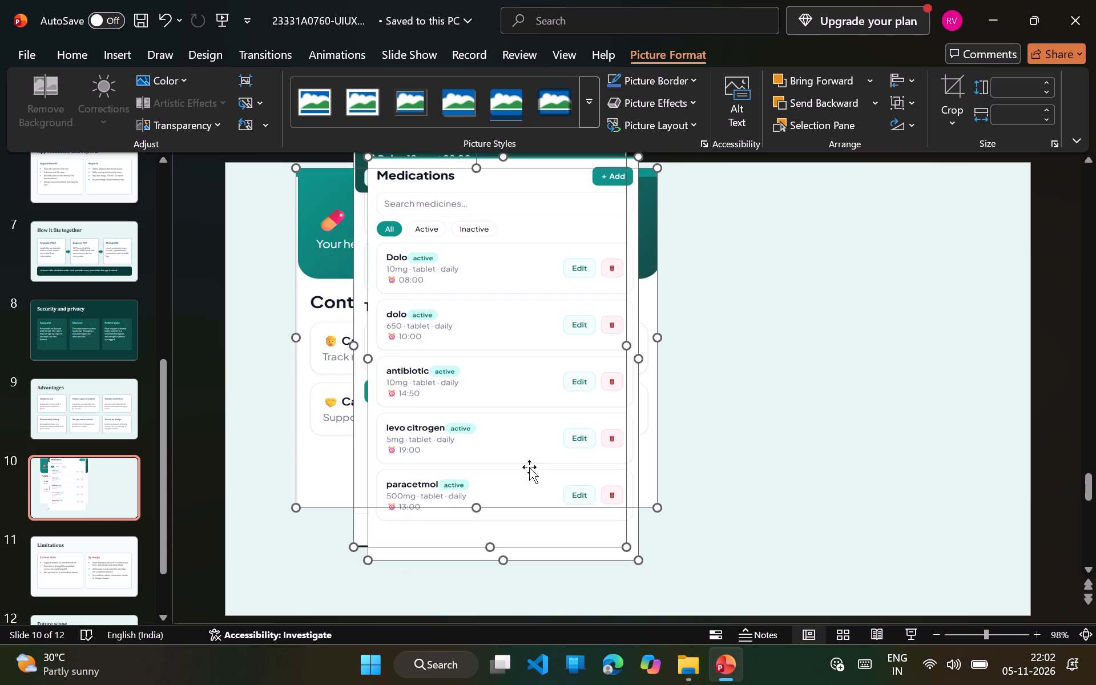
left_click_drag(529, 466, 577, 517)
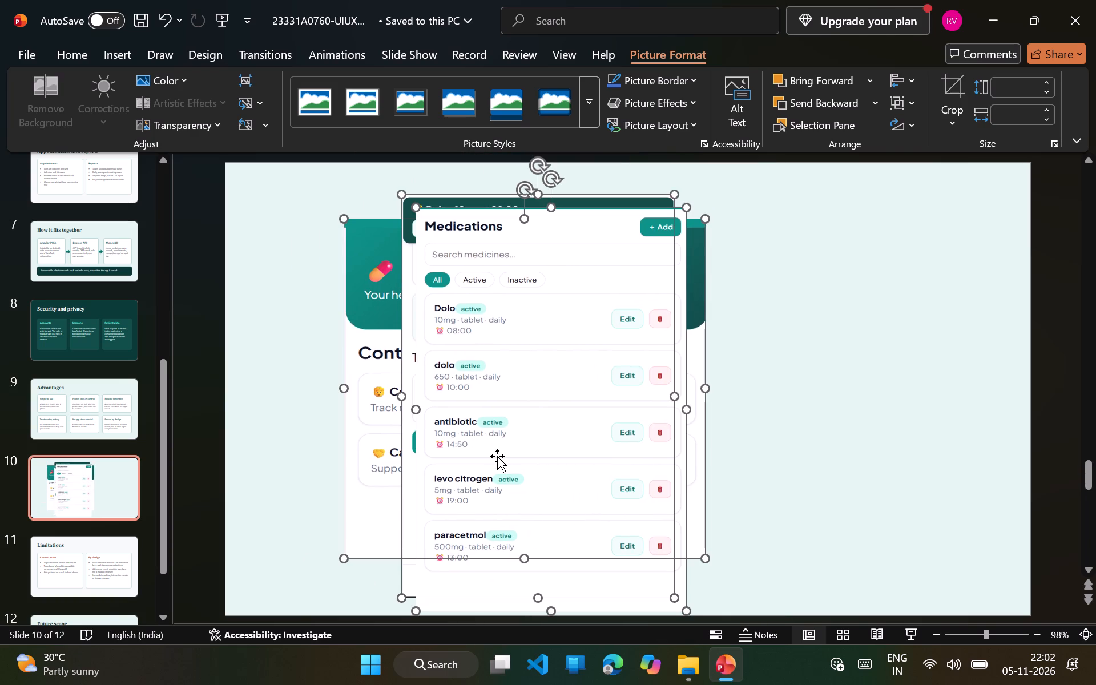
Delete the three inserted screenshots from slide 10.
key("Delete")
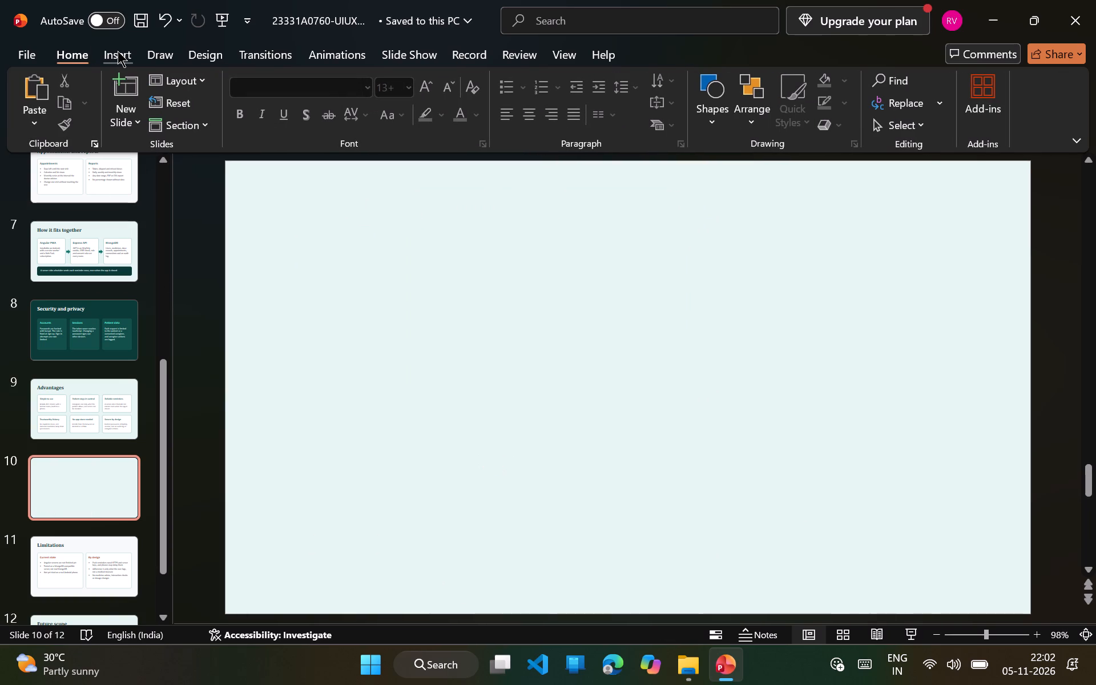
left_click(118, 51)
left_click(131, 105)
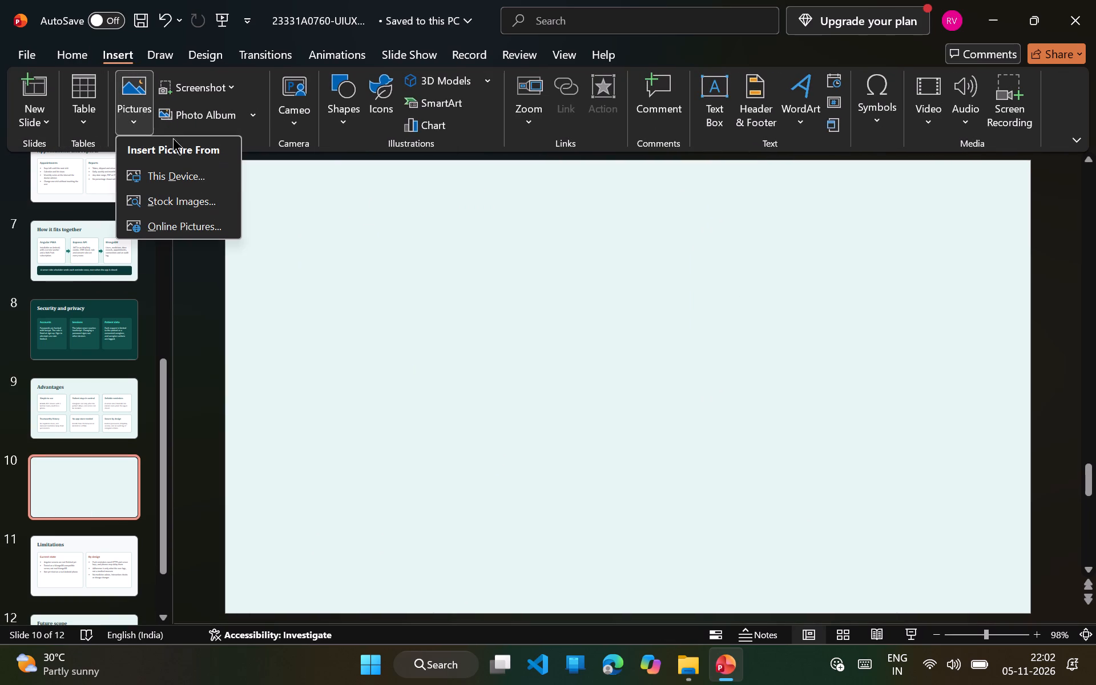
left_click(189, 182)
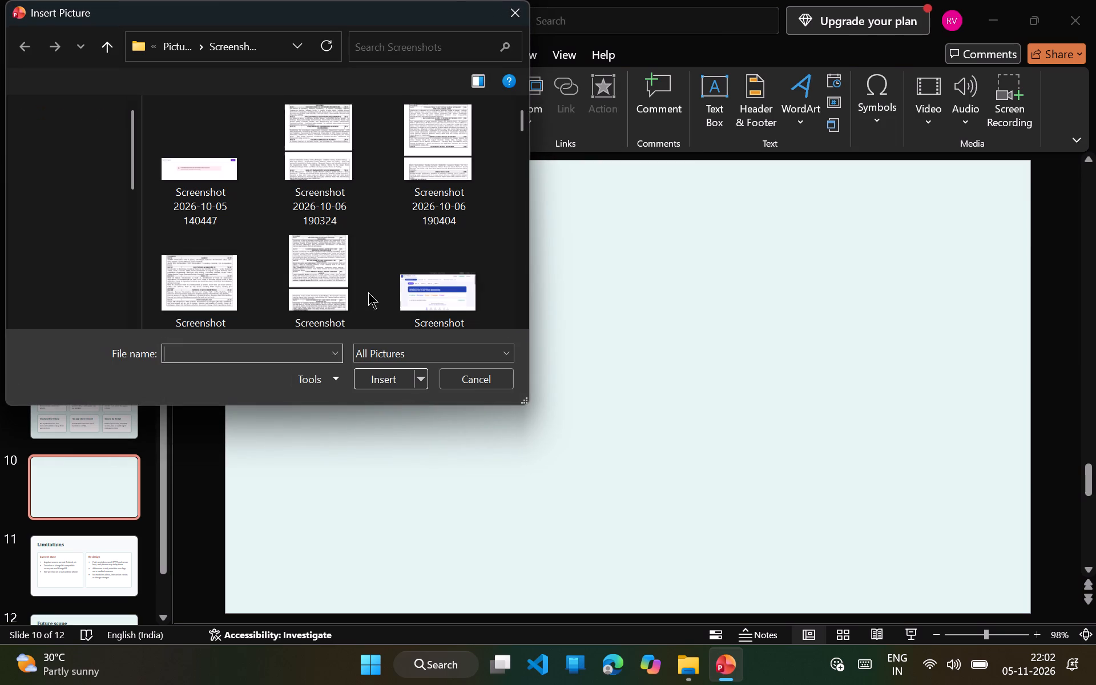
scroll(204, 223, "down", 6)
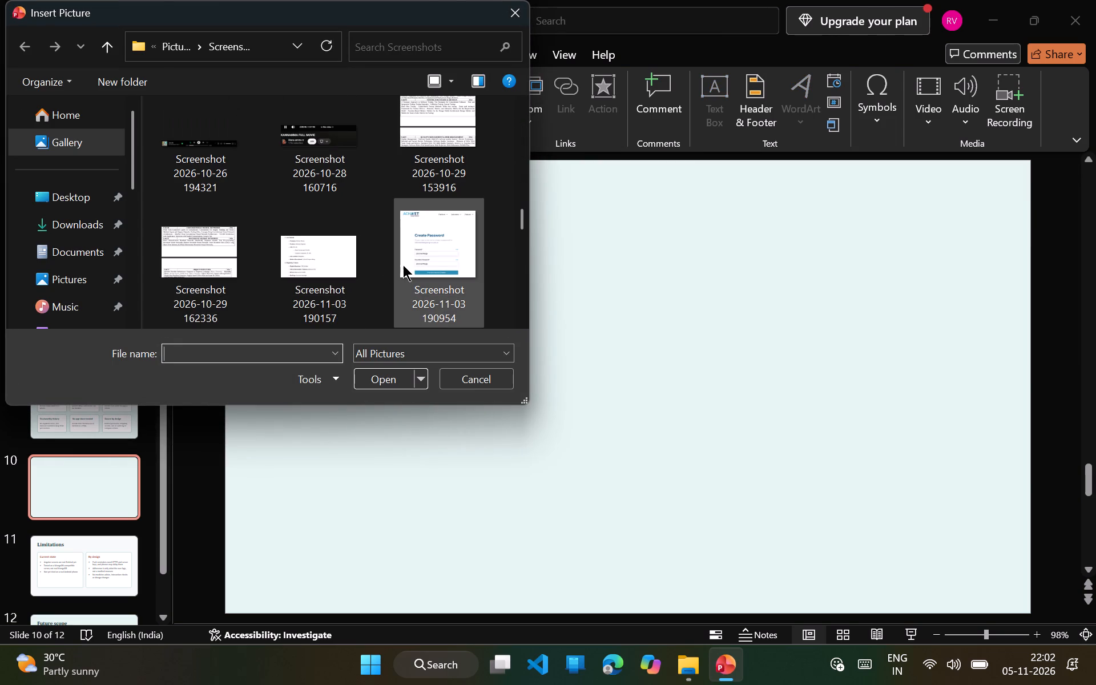
scroll(403, 265, "down", 8)
scroll(403, 265, "up", 1)
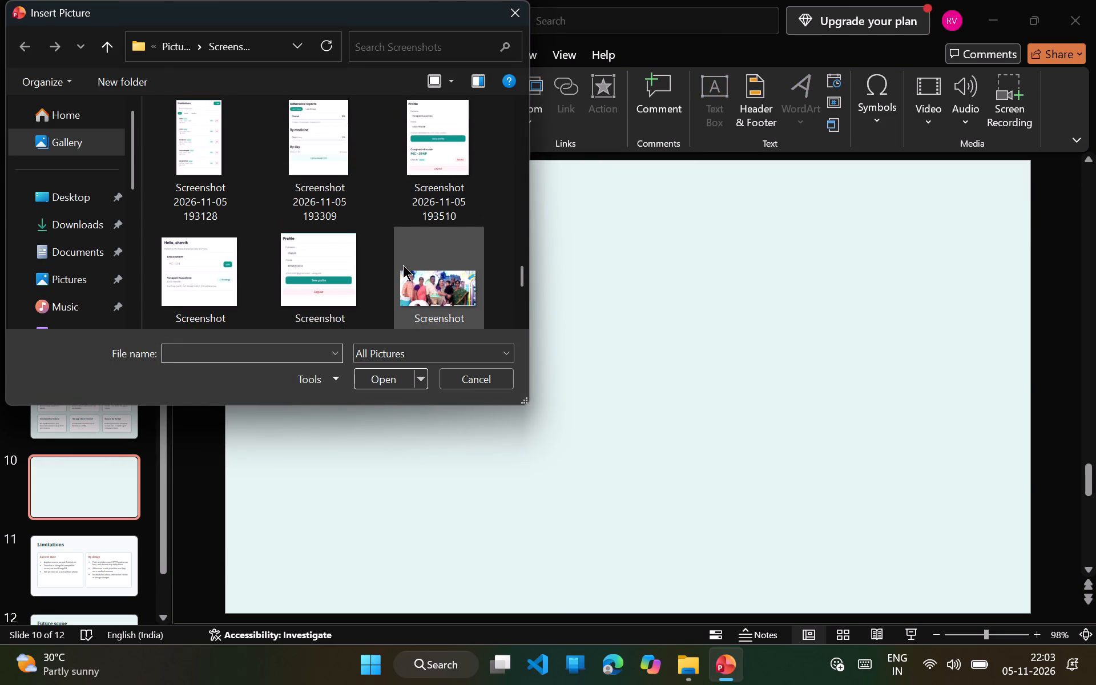
scroll(403, 265, "up", 1)
left_click(339, 163)
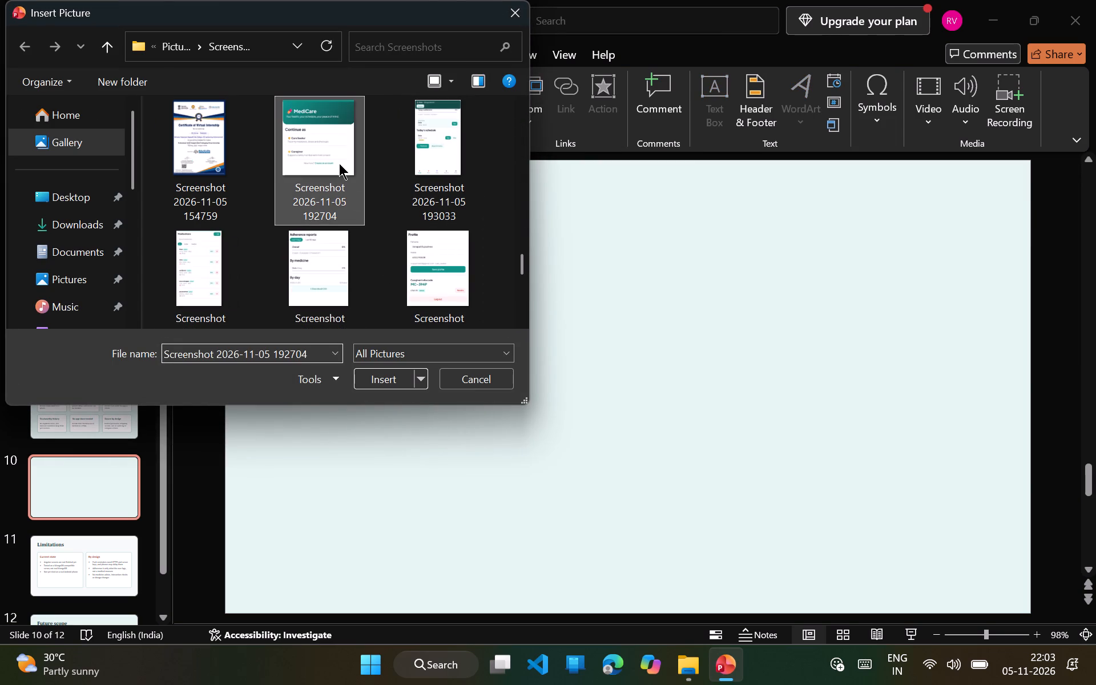
left_click(392, 381)
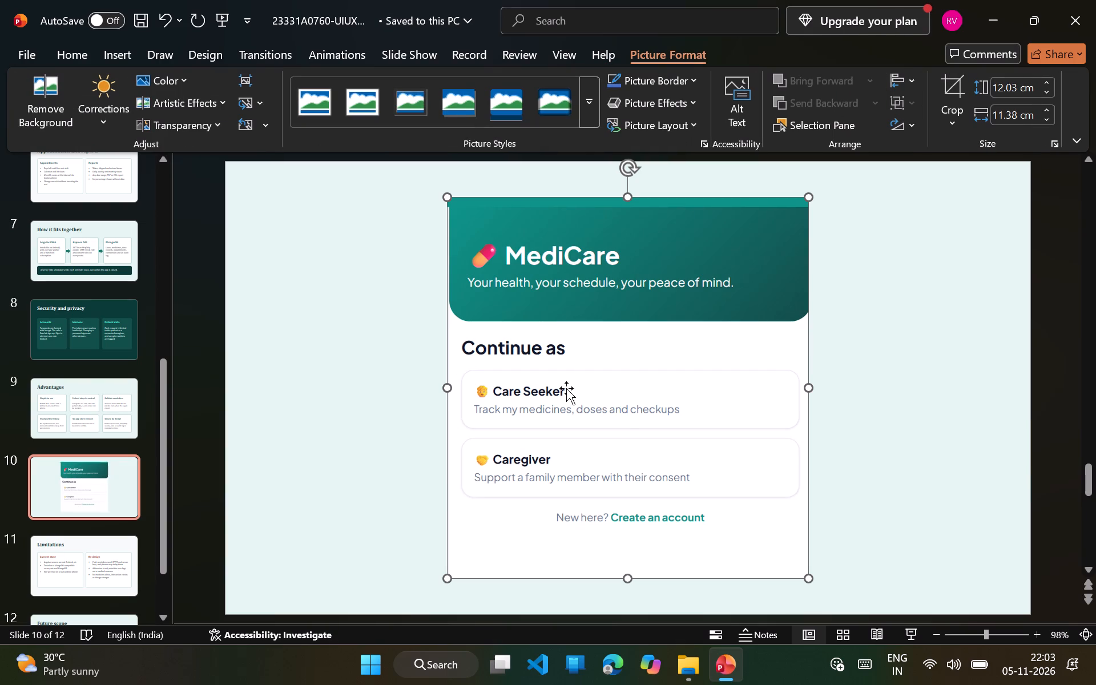
Move the MediCare welcome screenshot to the slide's upper-left area and shrink it proportionally to about 7.5 by 7.1 cm.
left_click(622, 409)
left_click_drag(622, 409, 460, 400)
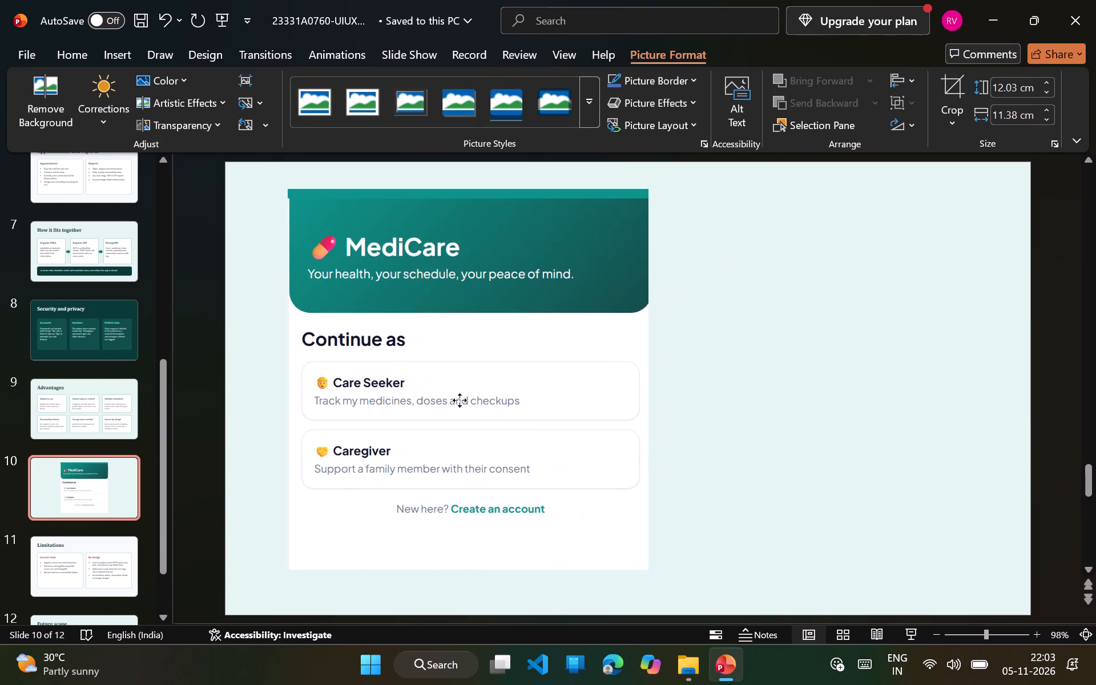
left_click_drag(460, 400, 441, 401)
left_click_drag(628, 569, 482, 428)
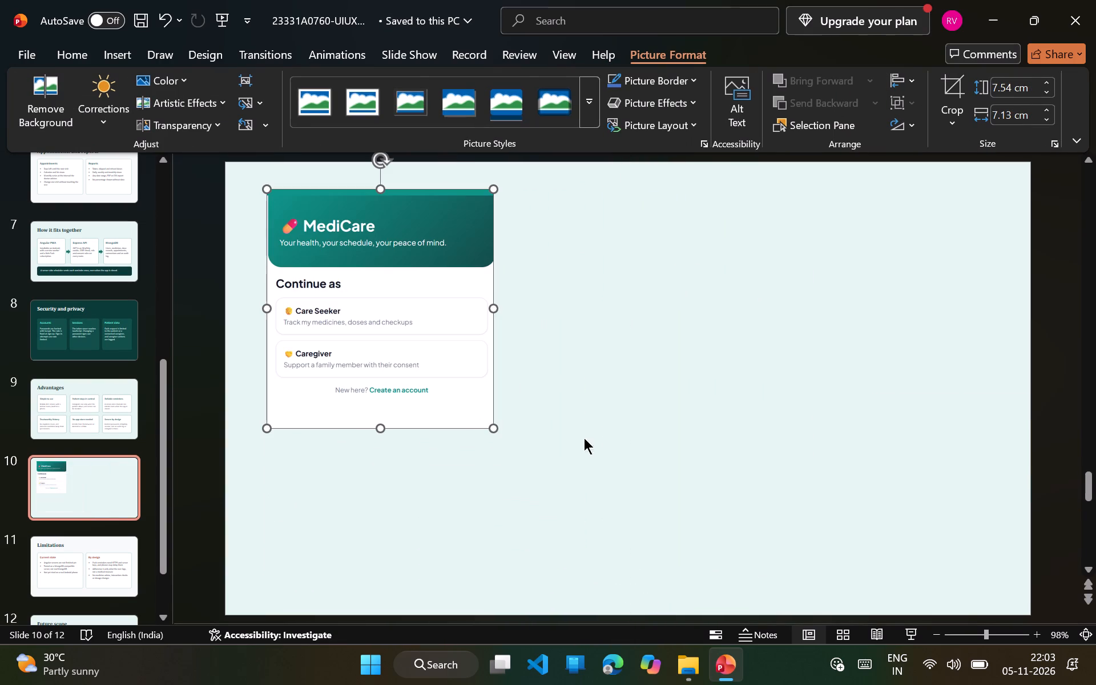
left_click(607, 434)
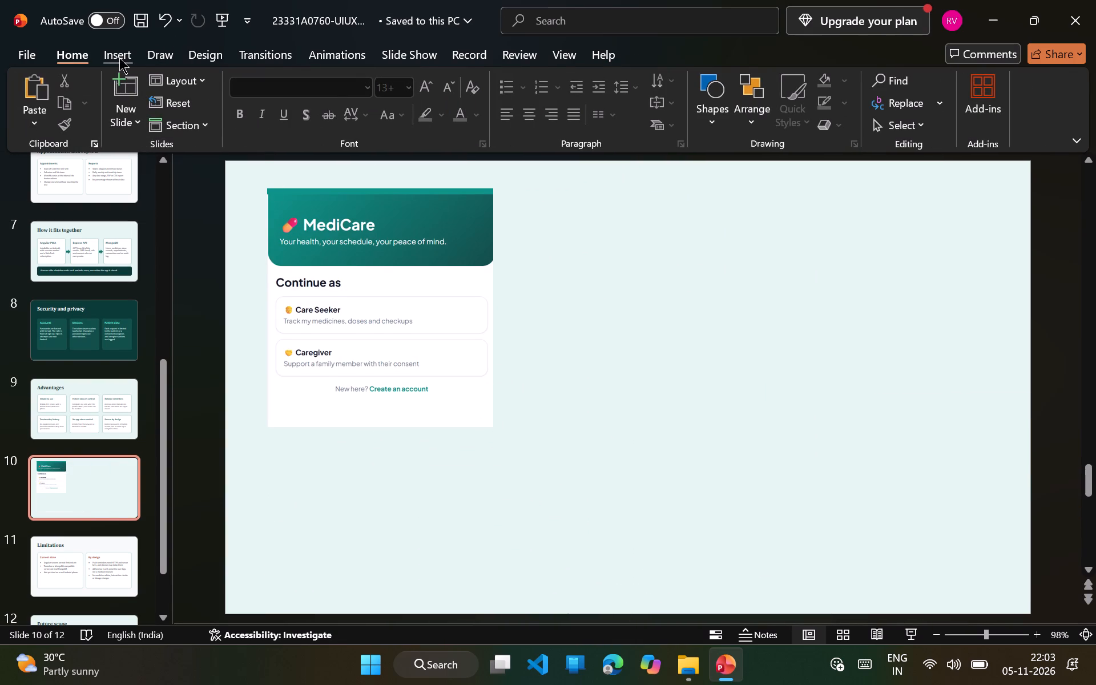
left_click(119, 58)
left_click(140, 110)
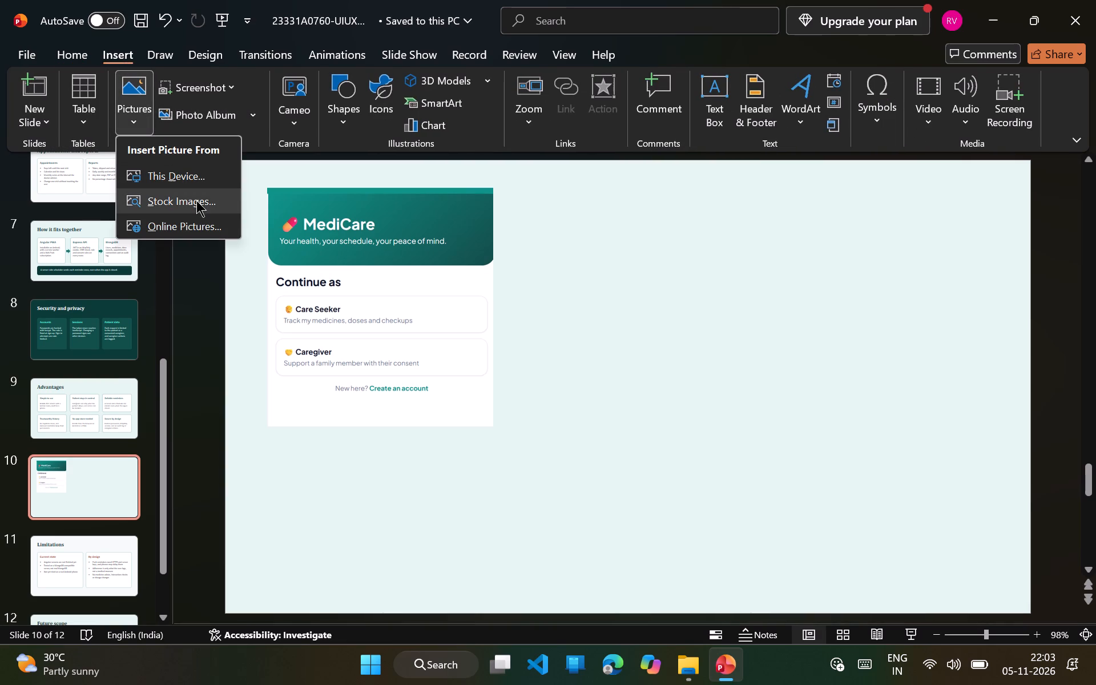
left_click(184, 170)
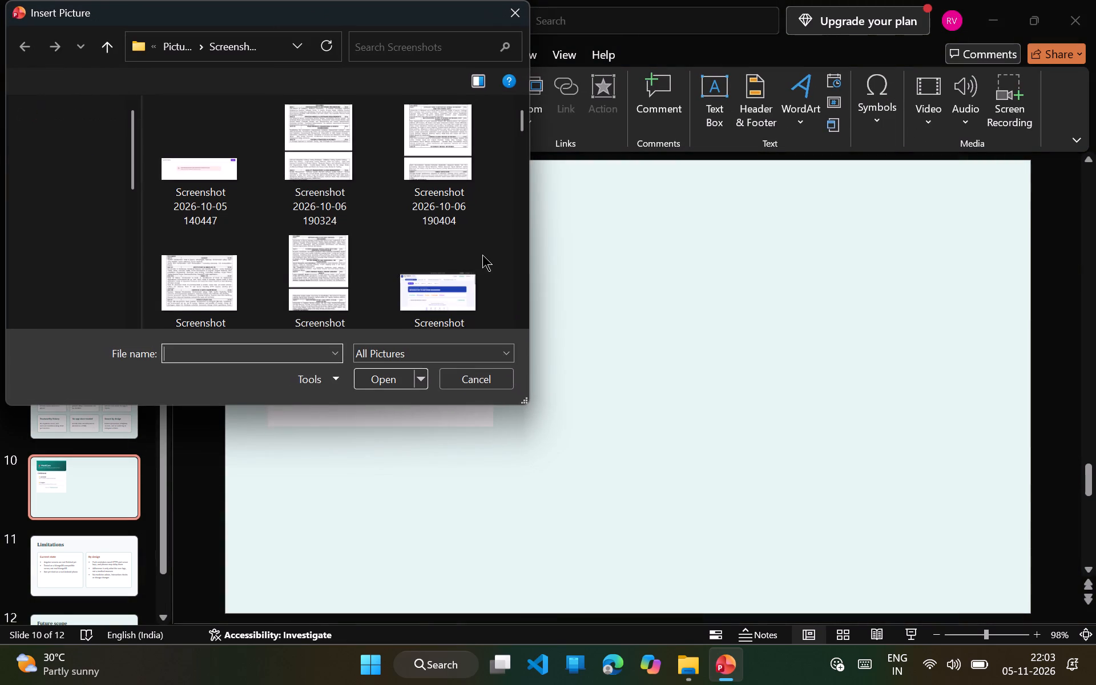
scroll(423, 257, "down", 3)
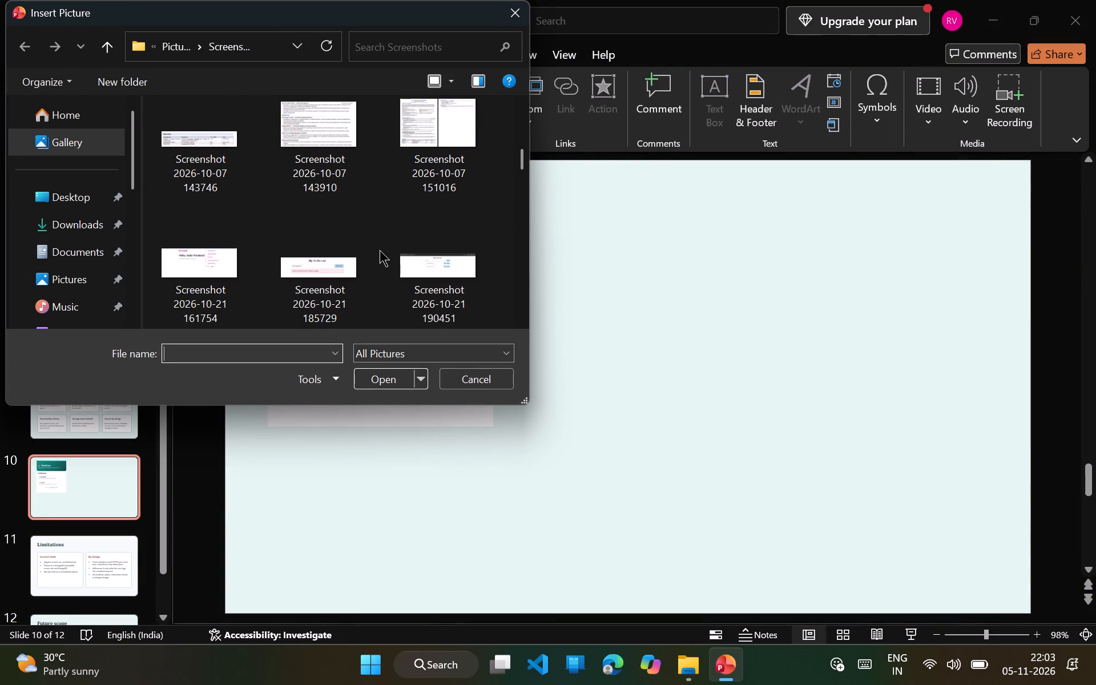
scroll(380, 250, "down", 6)
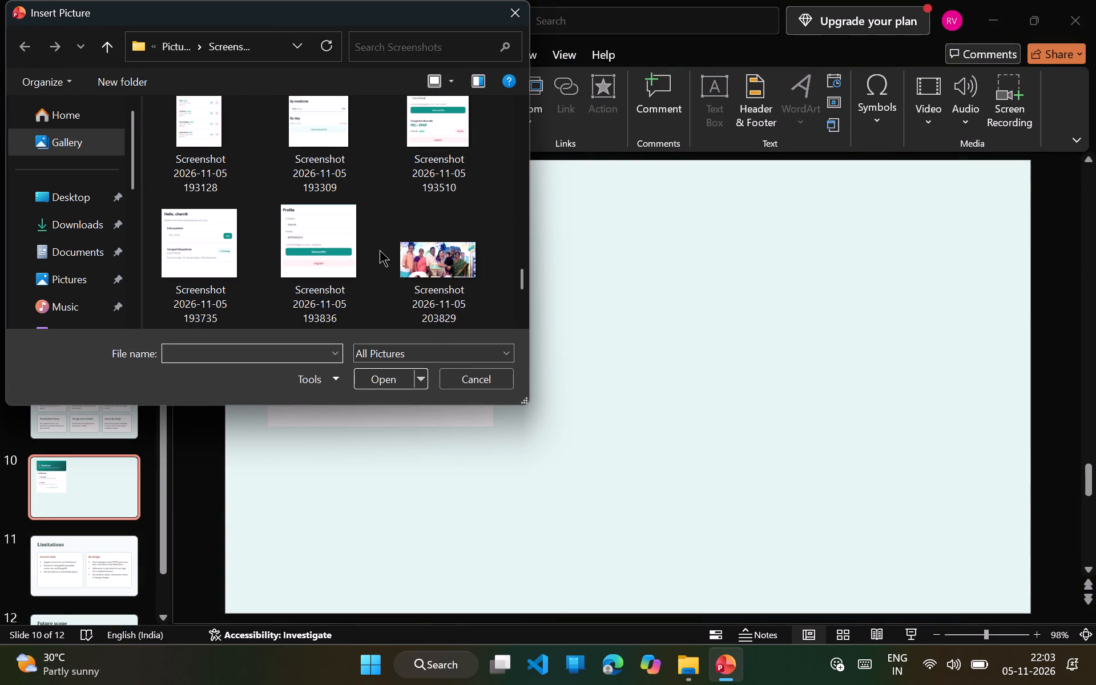
left_click_drag(523, 285, 522, 263)
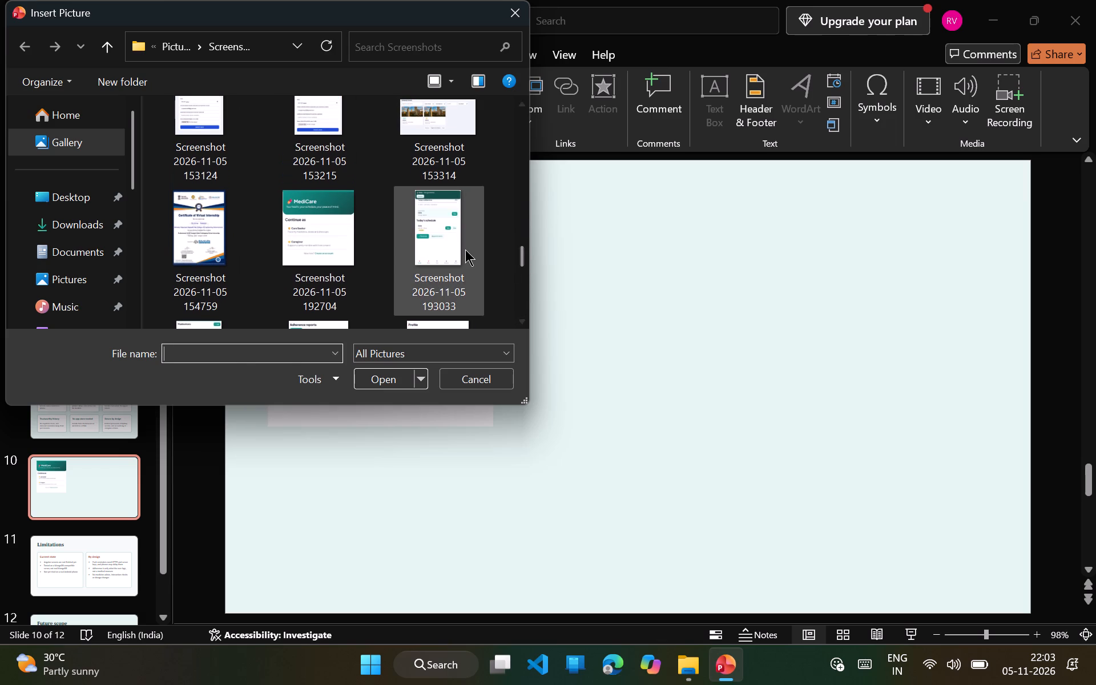
left_click(465, 249)
left_click(381, 381)
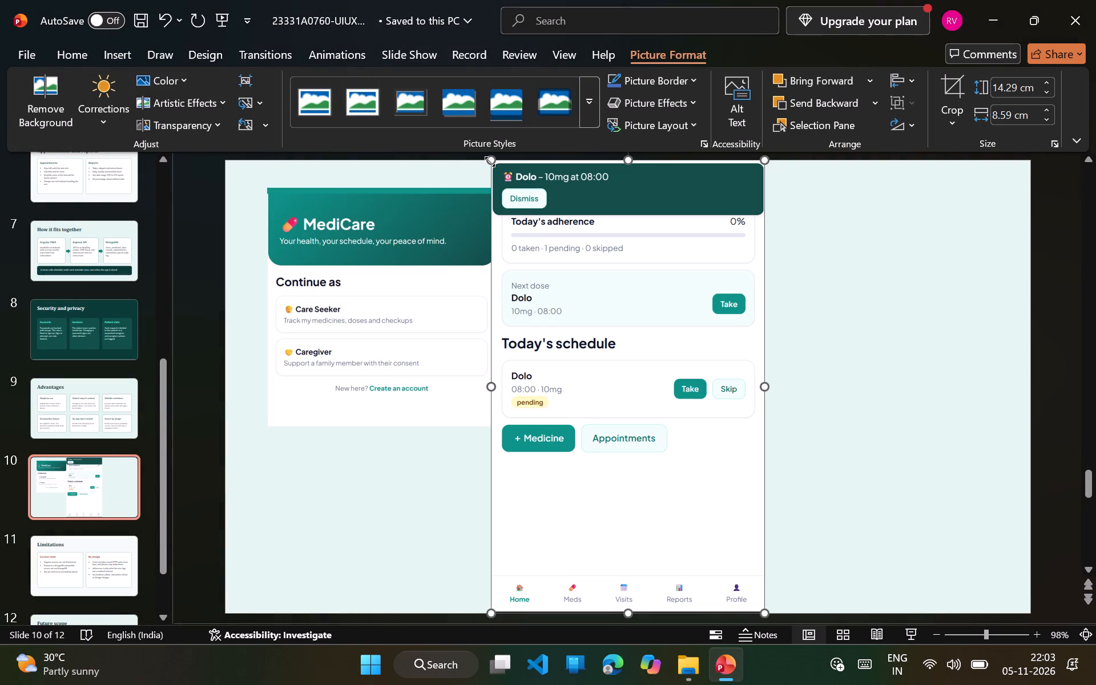
Shrink the Today's schedule screenshot to about 8.8 by 5.3 cm and place it mid-slide, slightly lower than the welcome screenshot.
left_click_drag(490, 162, 590, 310)
left_click_drag(634, 449, 625, 417)
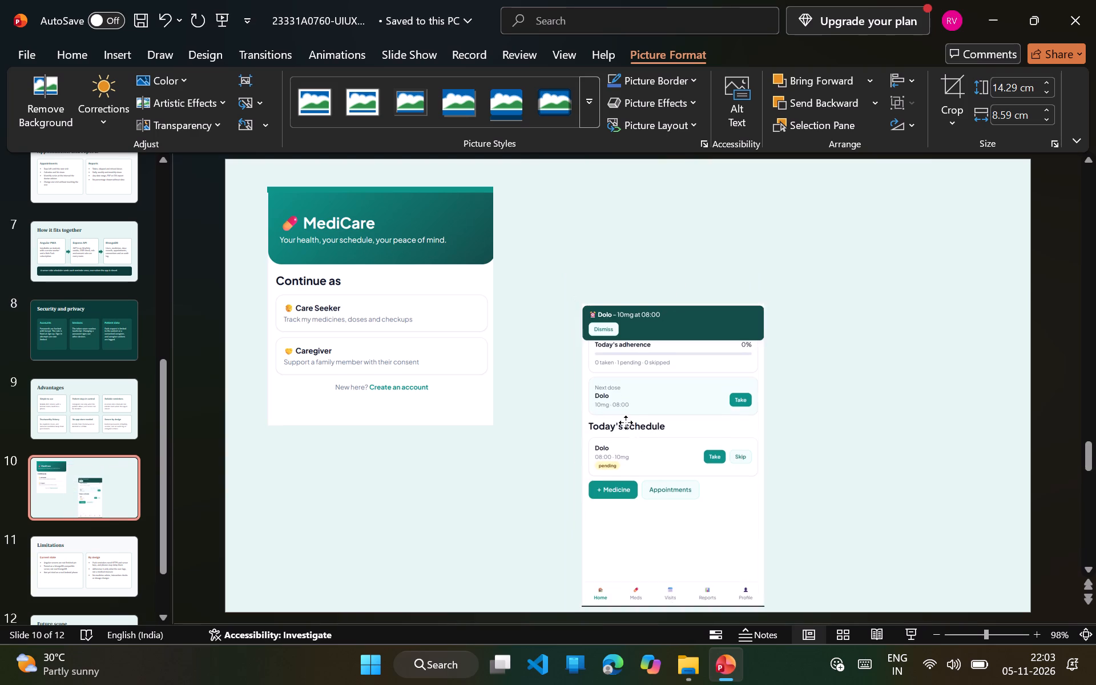
left_click_drag(625, 417, 585, 345)
left_click_drag(718, 509, 684, 485)
left_click_drag(622, 380, 609, 420)
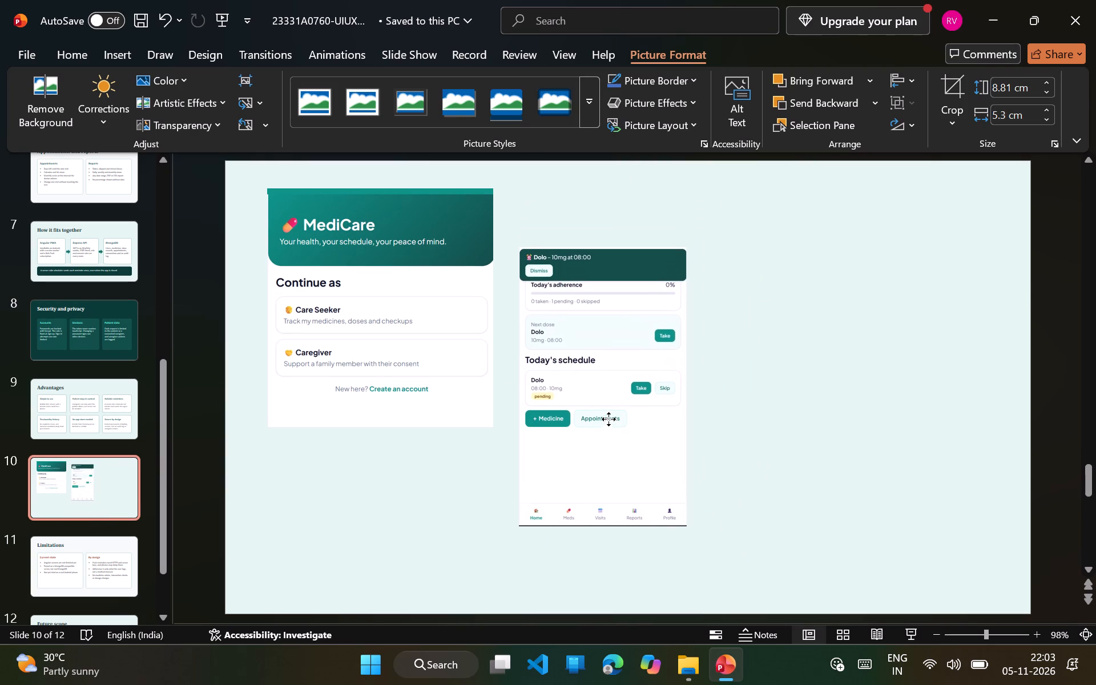
left_click_drag(609, 420, 630, 440)
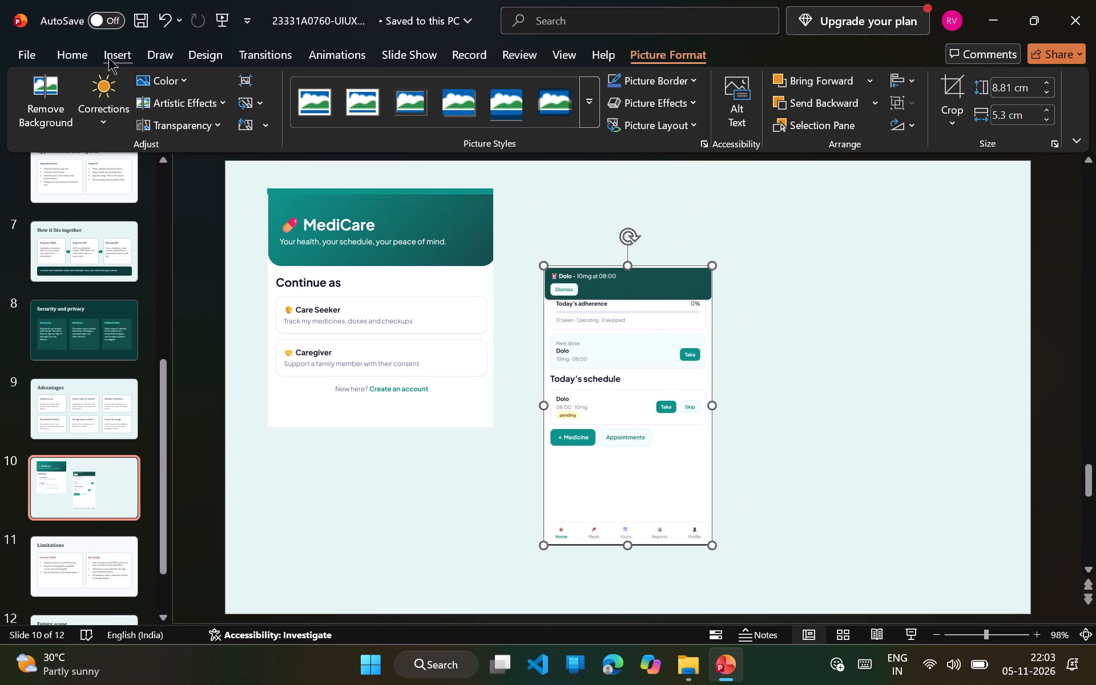
left_click(106, 55)
left_click(133, 106)
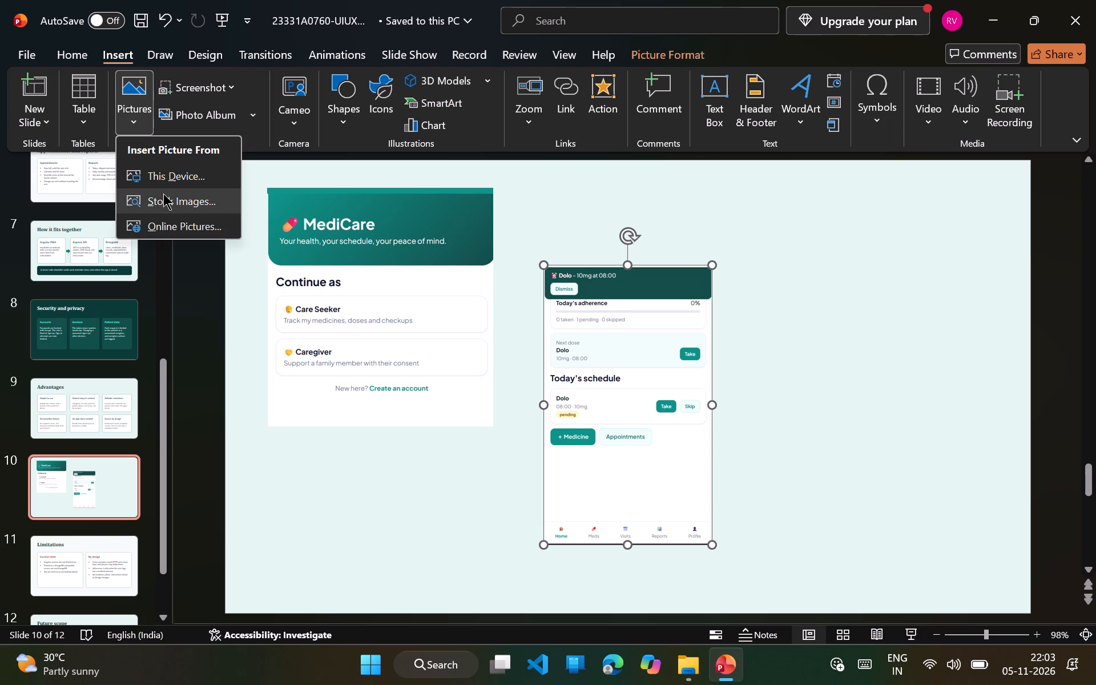
left_click(156, 179)
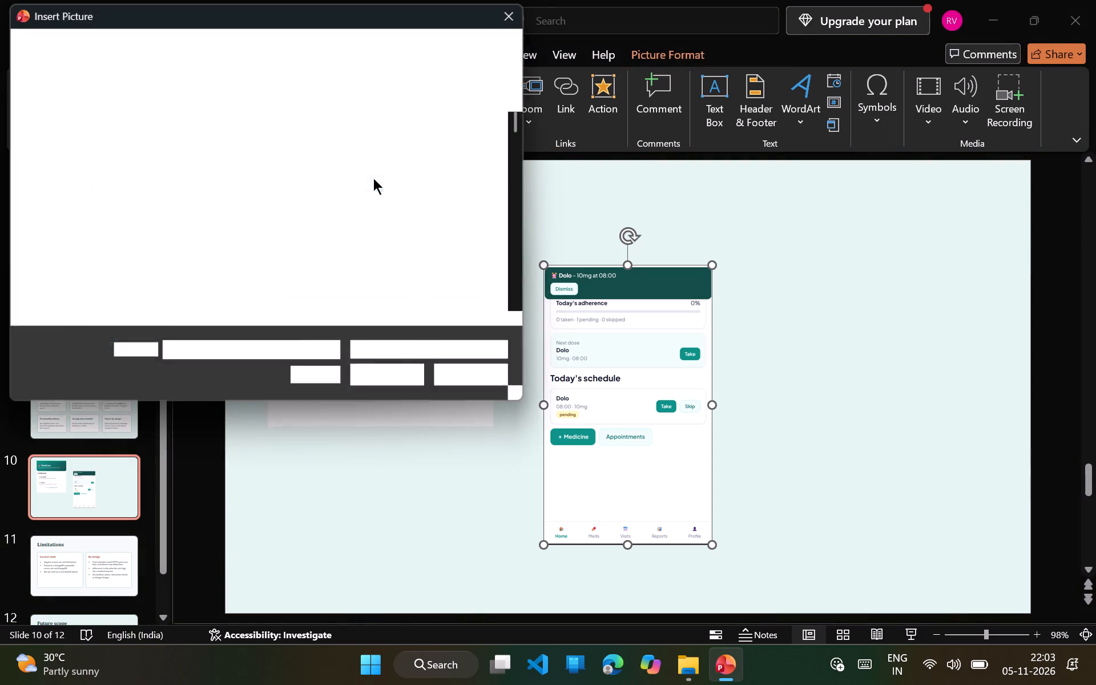
scroll(419, 281, "down", 7)
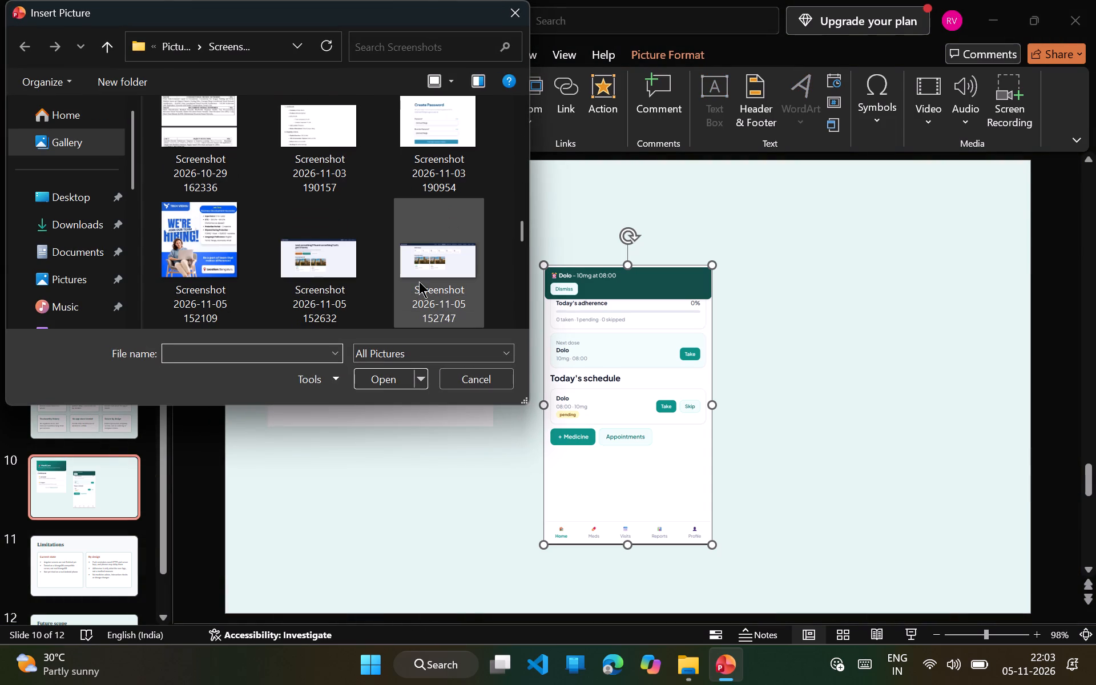
left_click_drag(525, 230, 526, 256)
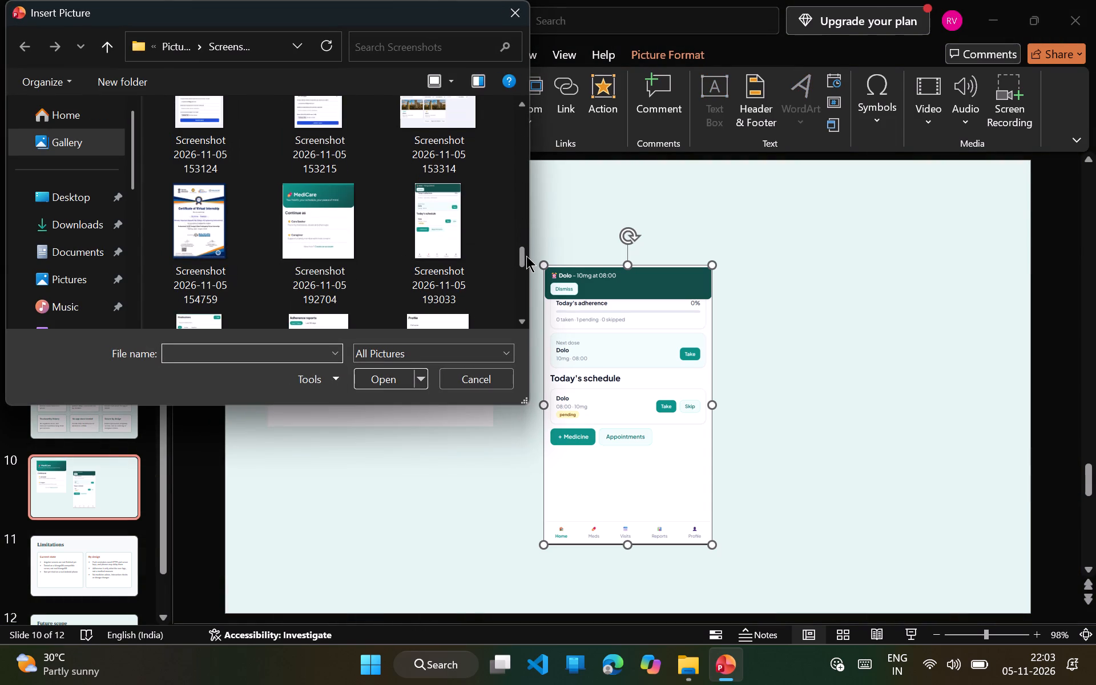
left_click_drag(526, 256, 526, 261)
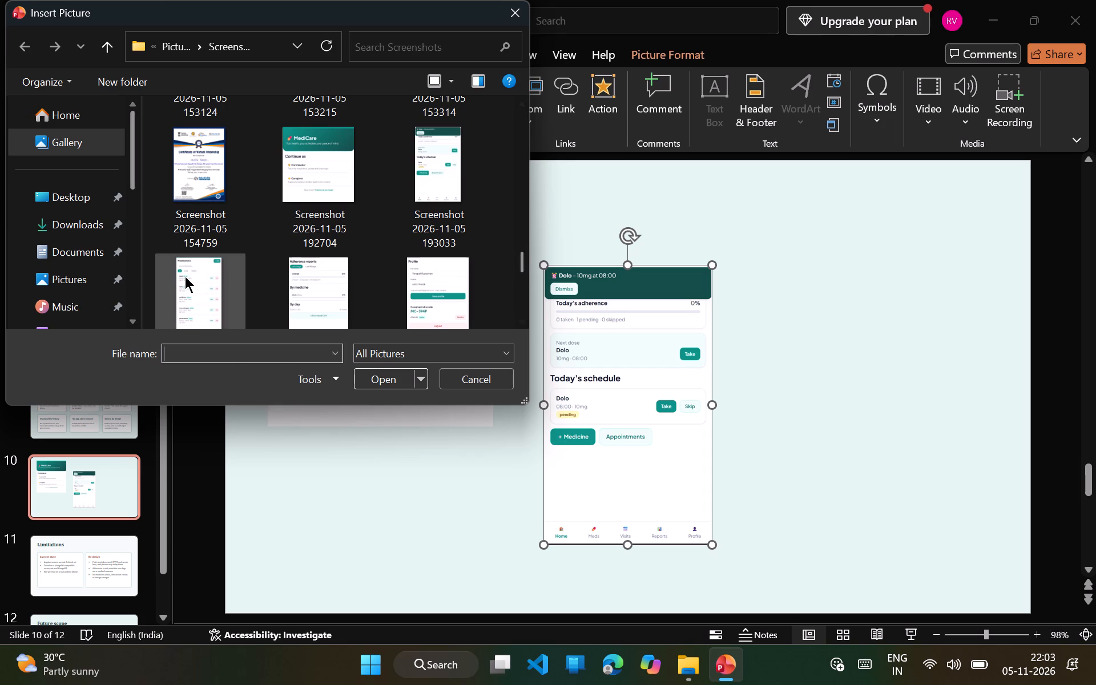
left_click(185, 276)
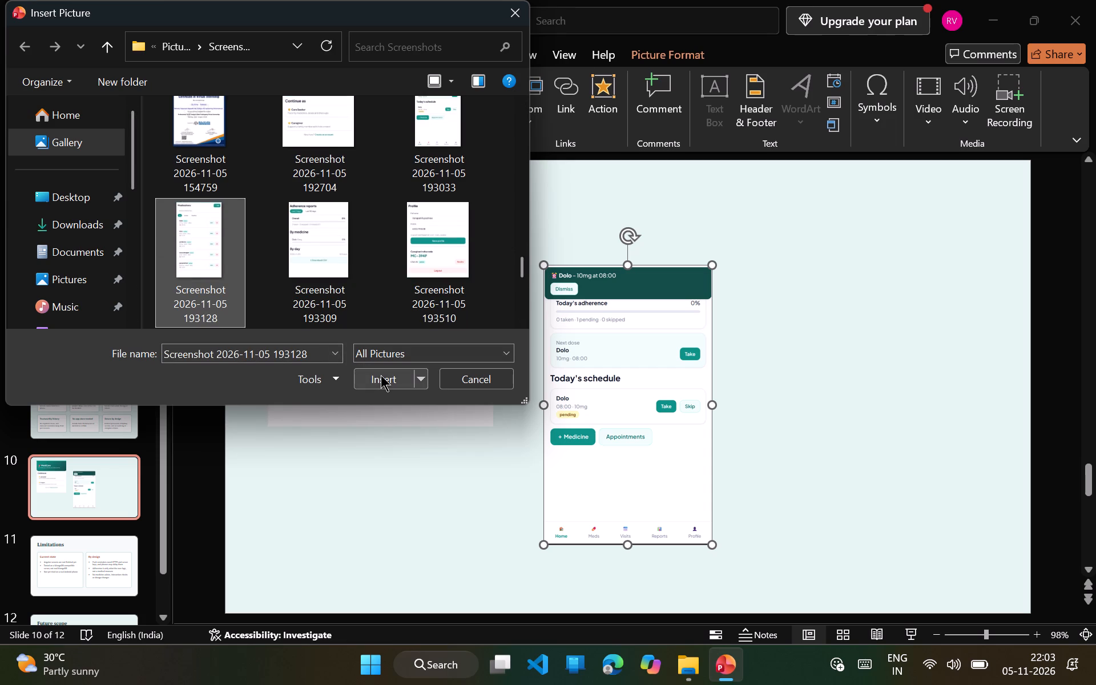
left_click(381, 375)
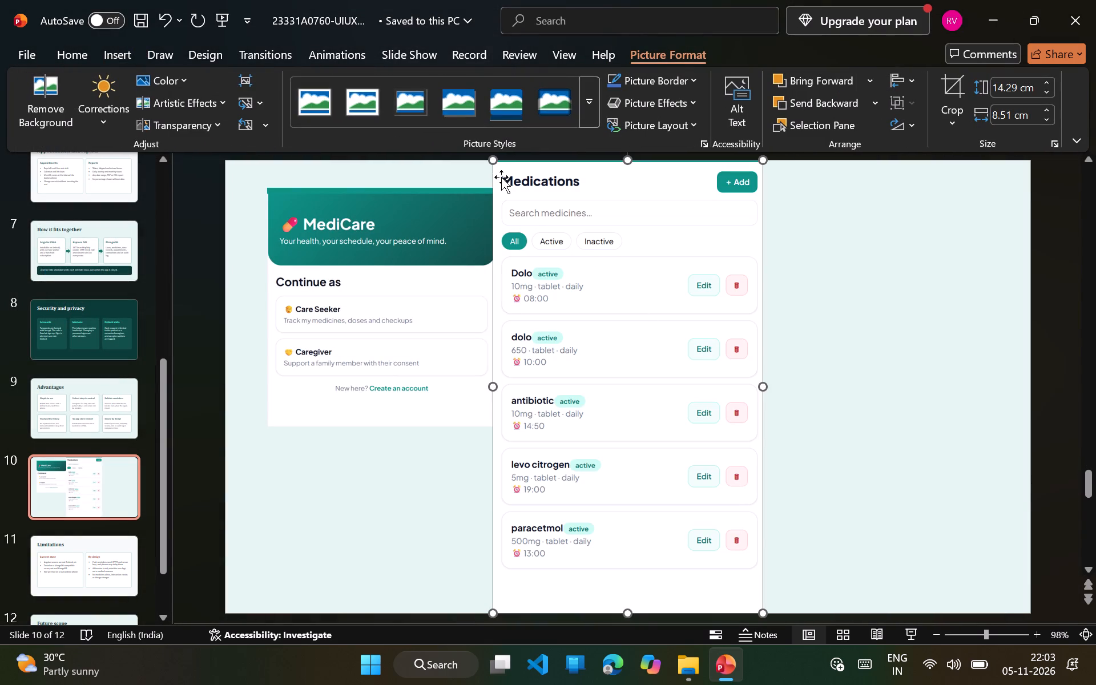
Place the Medications screenshot in the slide's upper-right area and resize it to about 10.8 by 6.4 cm.
left_click_drag(493, 162, 596, 333)
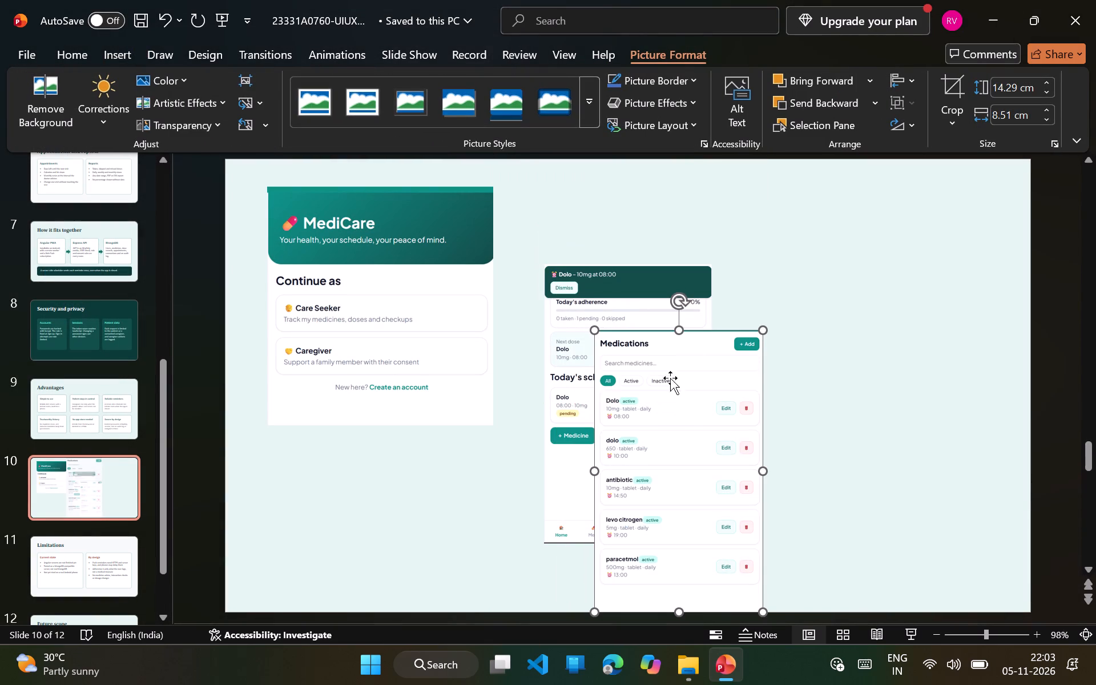
left_click_drag(700, 405, 865, 267)
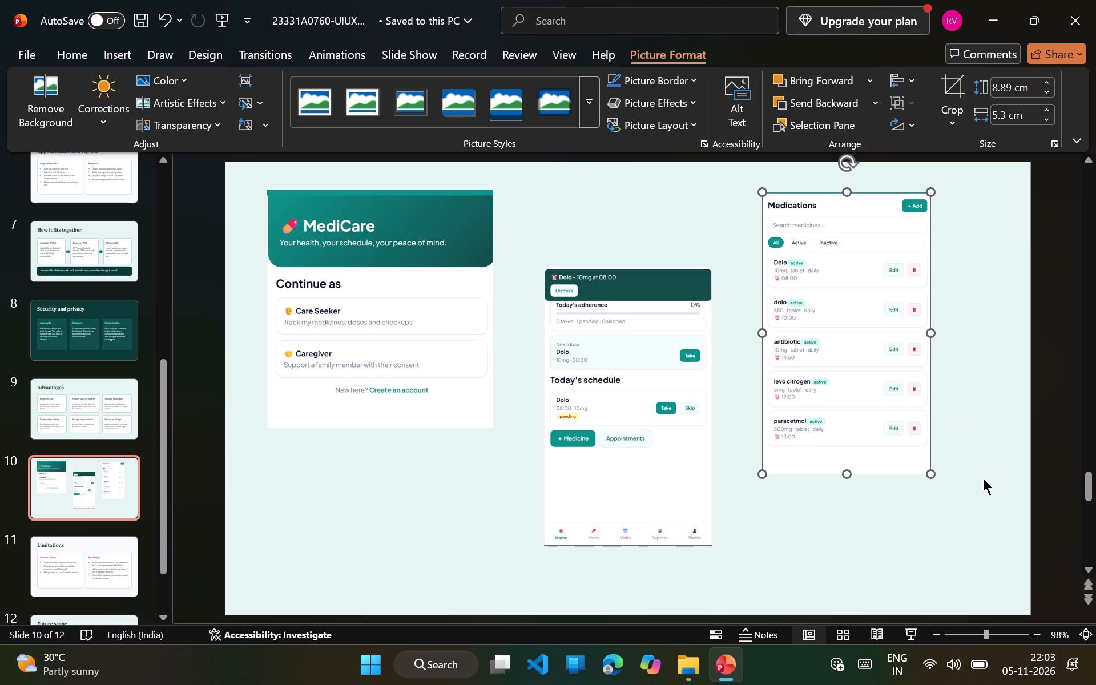
left_click_drag(932, 472, 966, 503)
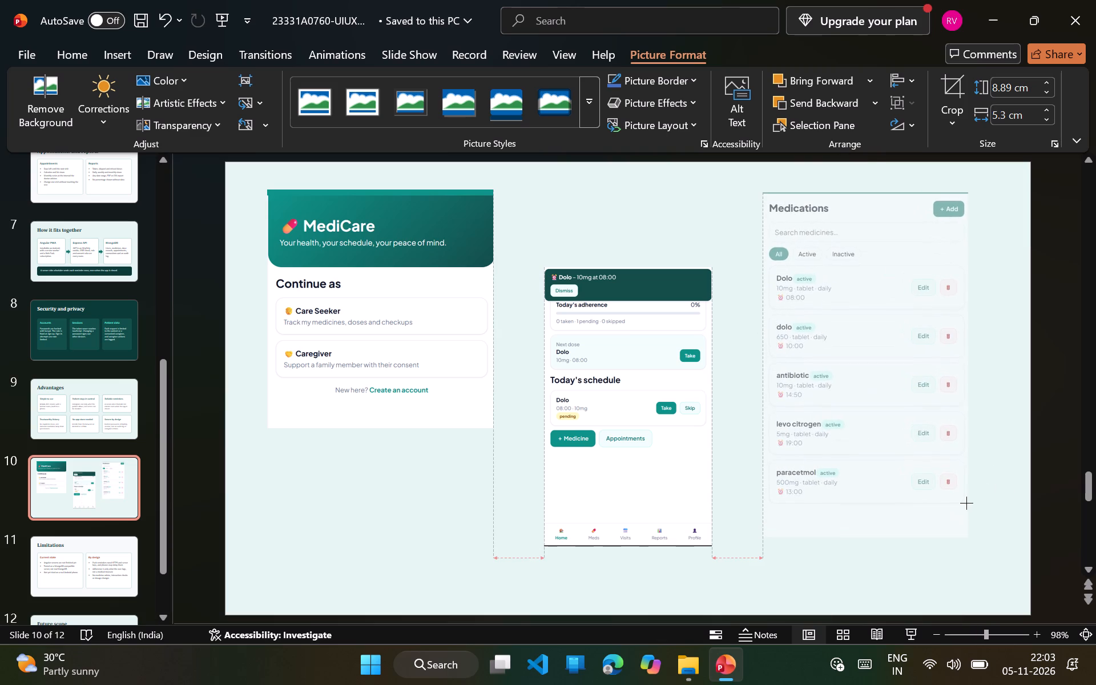
left_click_drag(966, 503, 966, 502)
Fine-tune the layout by enlarging the Today's schedule screenshot to about 9.8 by 5.9 cm and raising and slightly shrinking the Medications screenshot.
left_click_drag(636, 479, 622, 505)
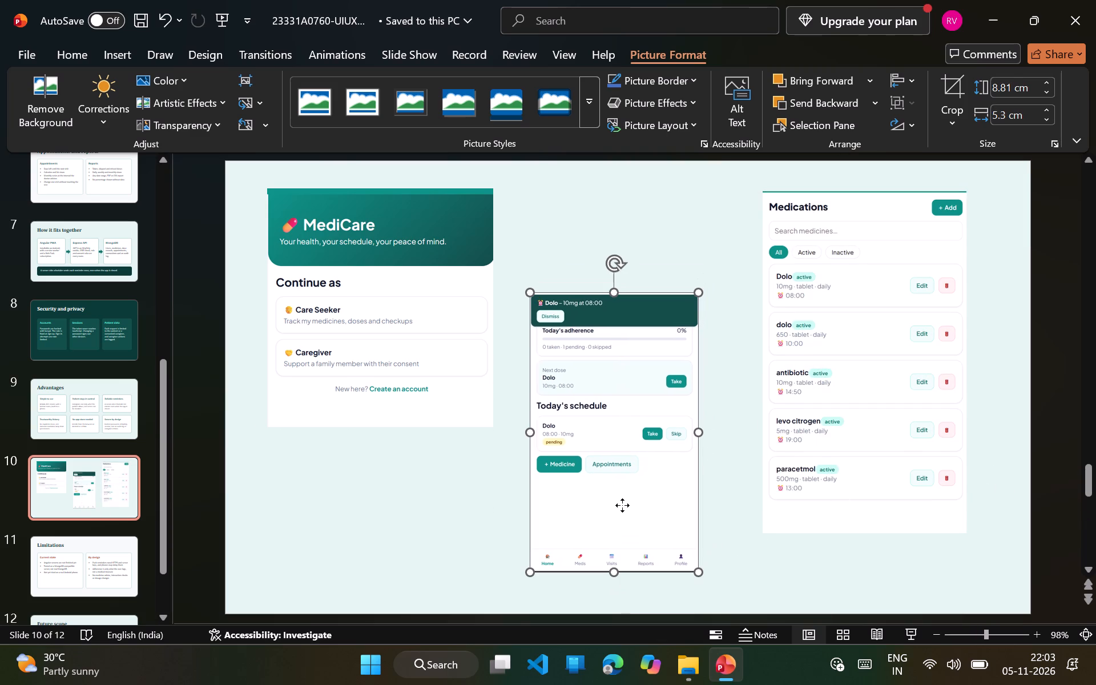
left_click_drag(696, 569, 716, 586)
left_click_drag(622, 497, 624, 489)
left_click_drag(788, 445, 787, 432)
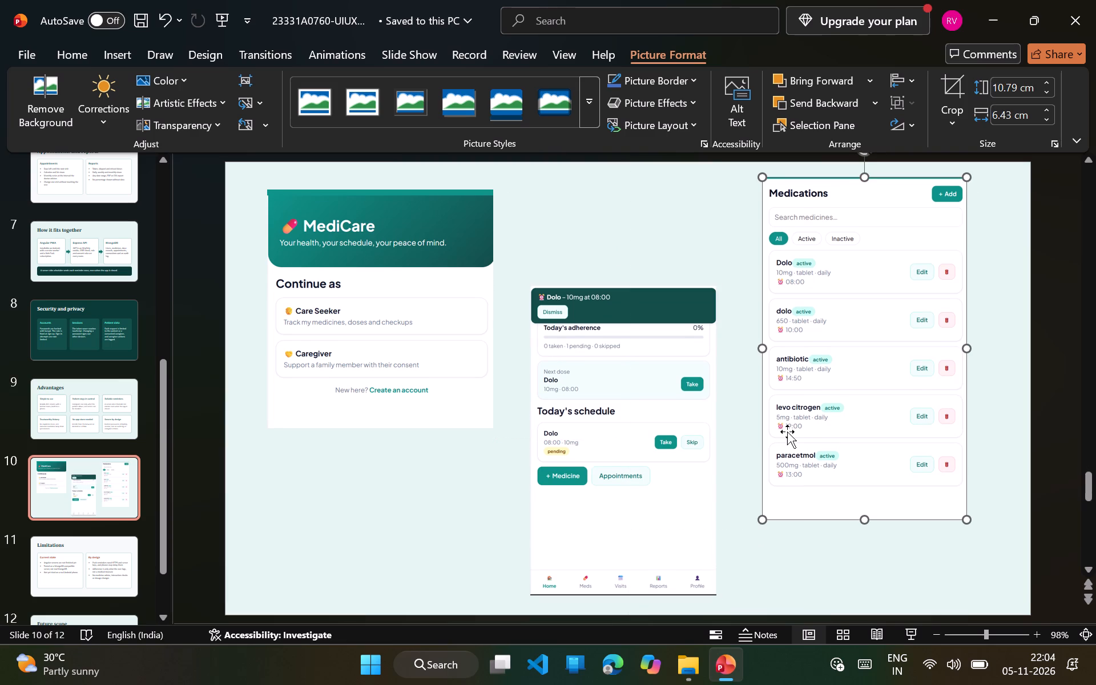
left_click_drag(763, 519, 775, 496)
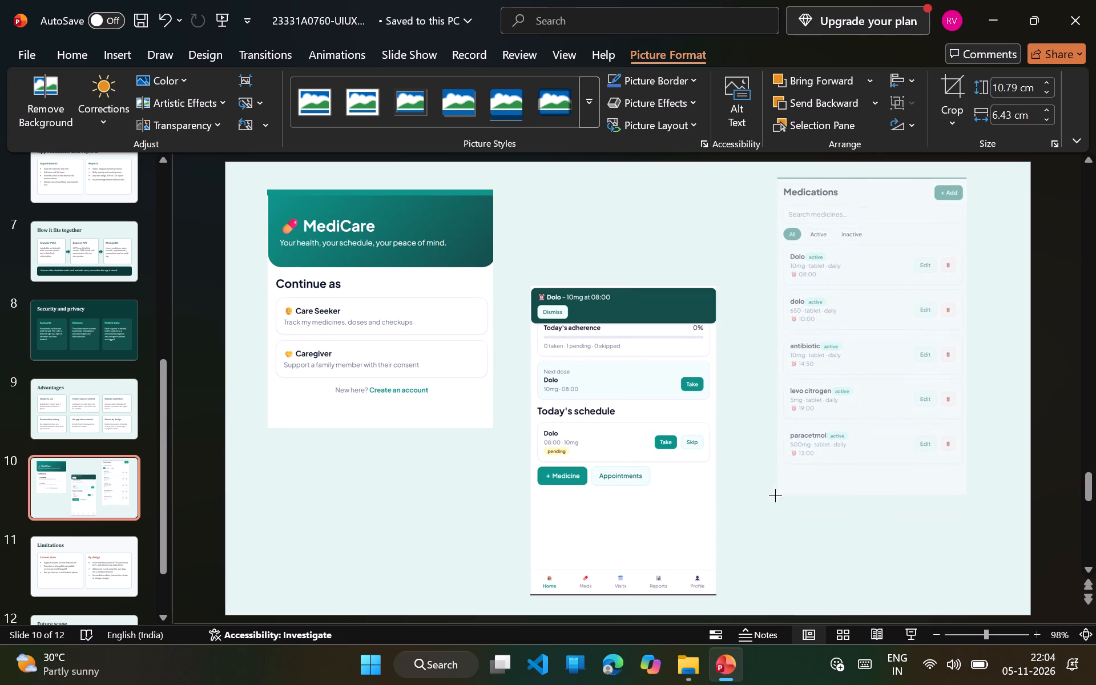
left_click_drag(775, 496, 771, 502)
left_click_drag(657, 493, 665, 488)
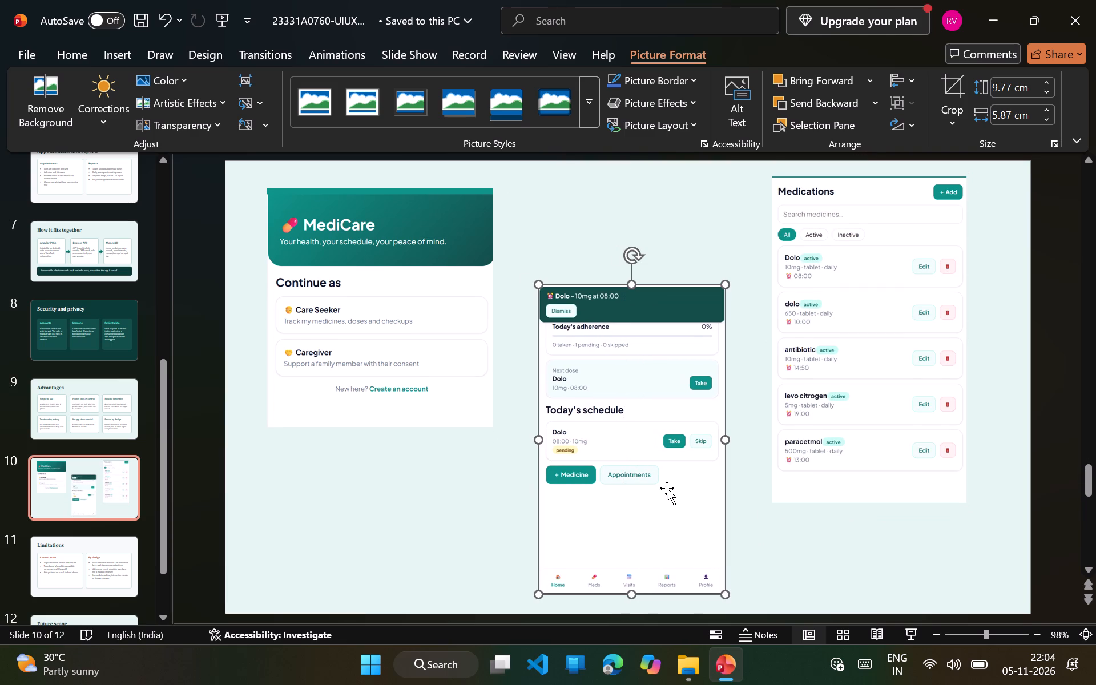
left_click(788, 553)
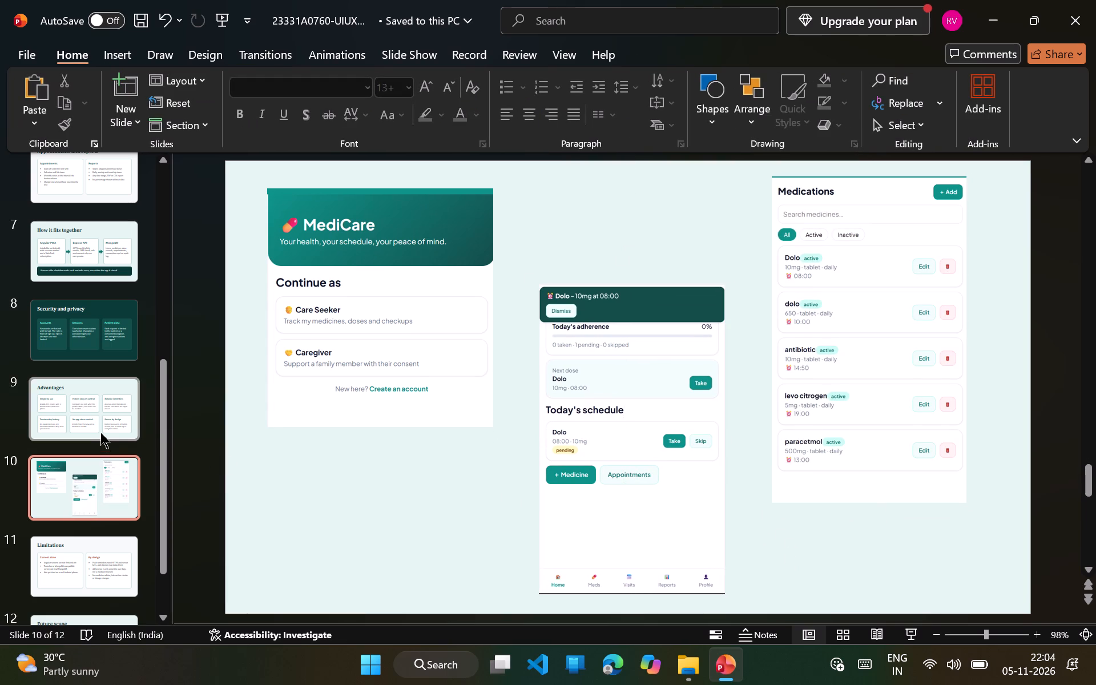
Select slide 10 as a whole in the slide thumbnails.
left_click(54, 507)
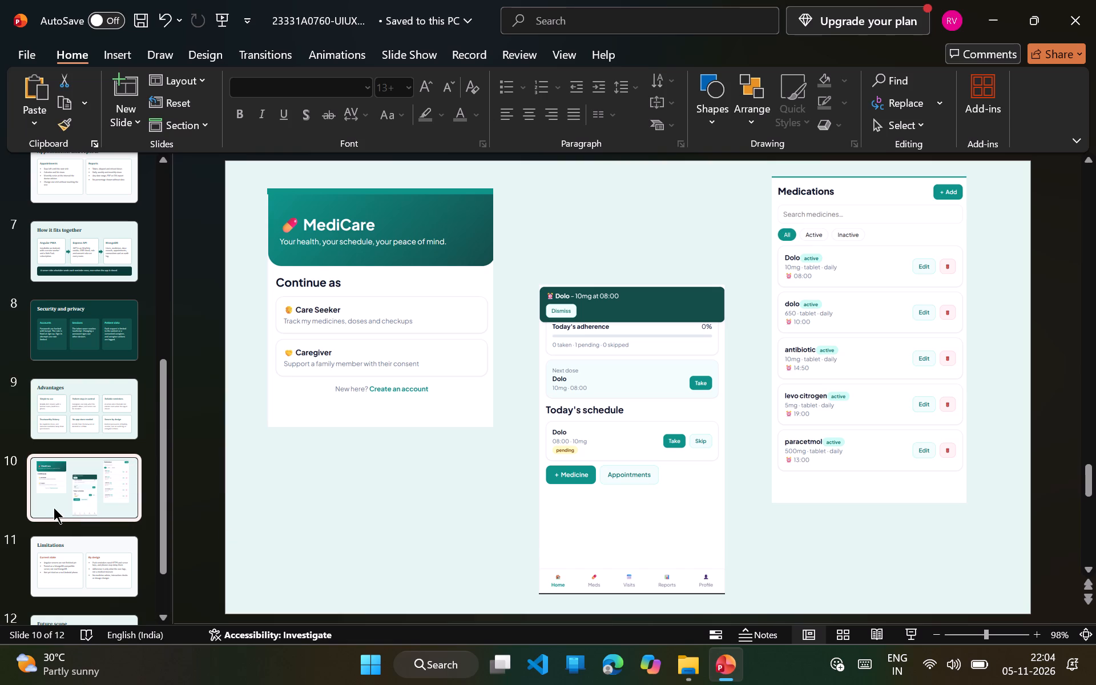
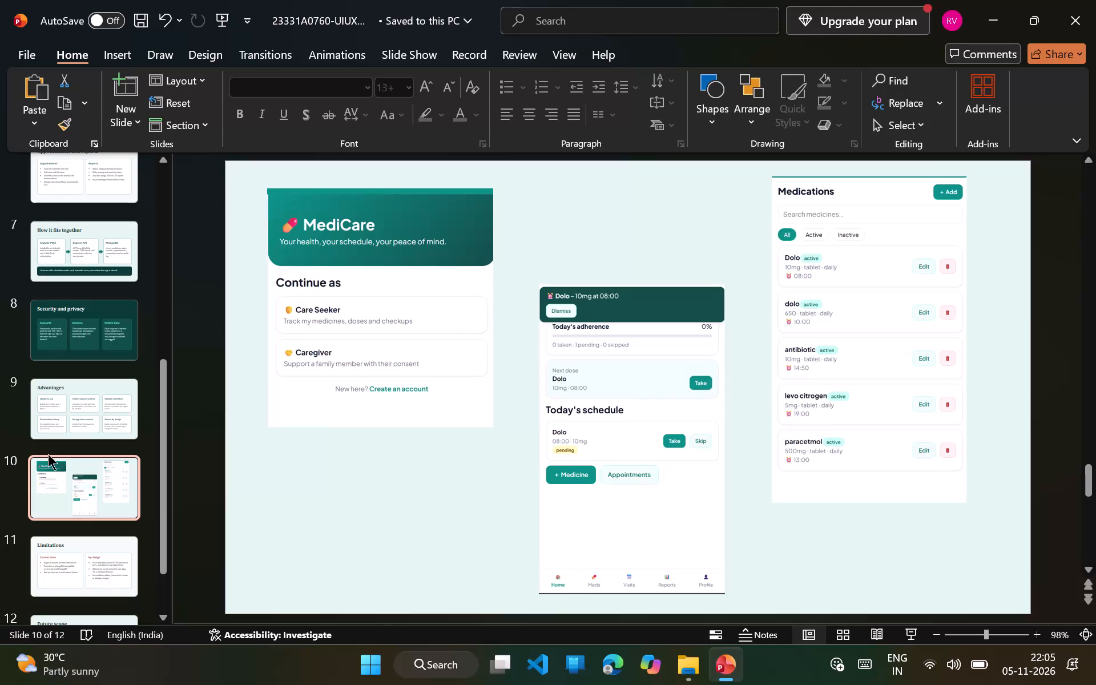
Duplicate slide 10, which holds the three MediCare app screenshots.
right_click(51, 456)
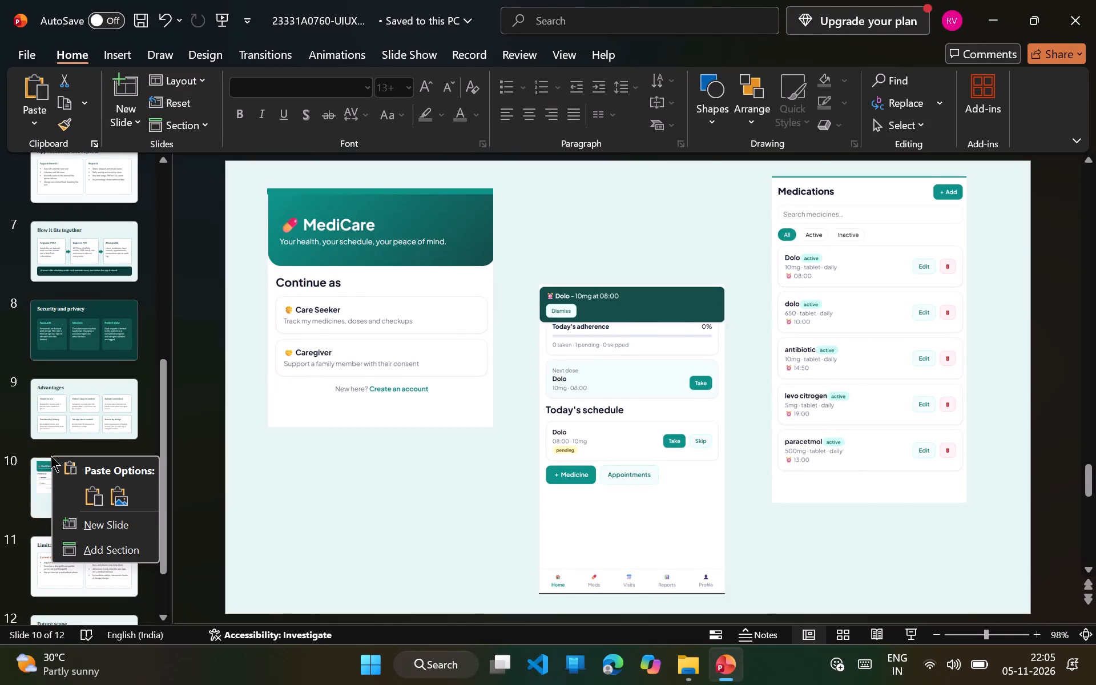
left_click(39, 500)
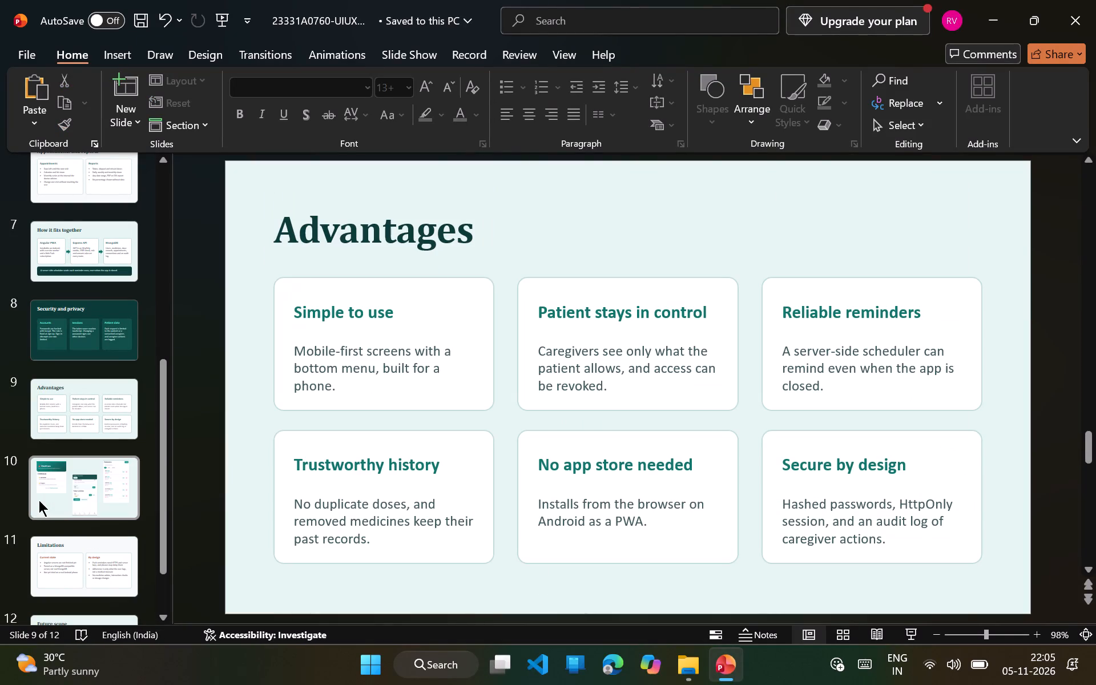
right_click(39, 500)
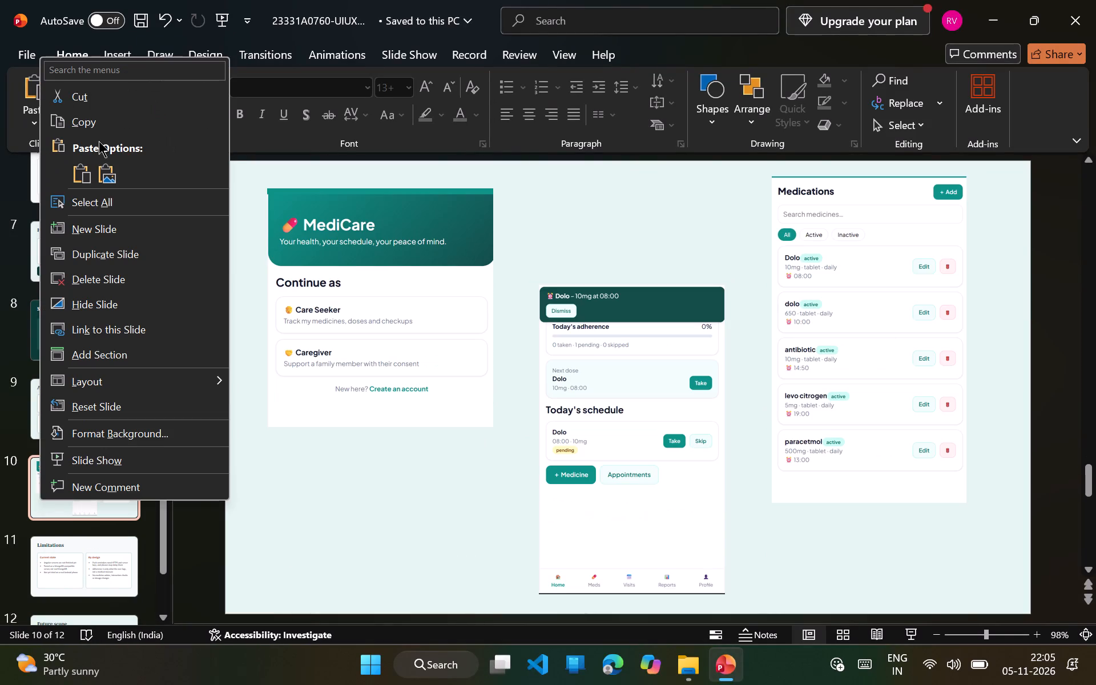
left_click(98, 253)
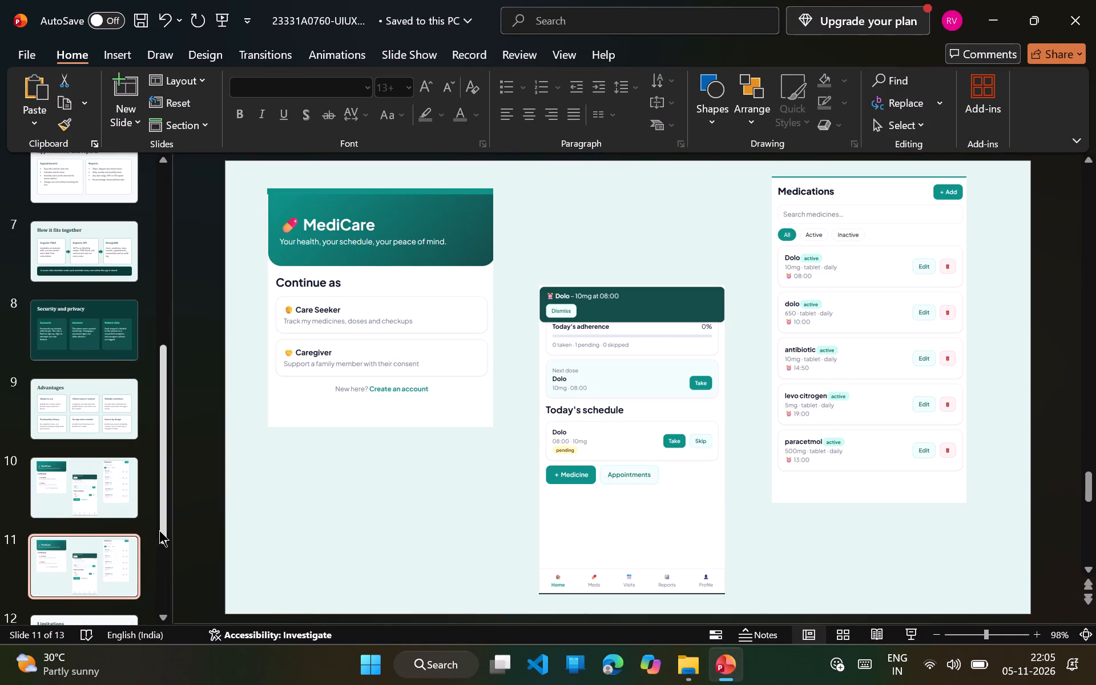
Delete the MediCare welcome, Today's schedule and Medications screenshots from slide 11, leaving only the background.
left_click(125, 543)
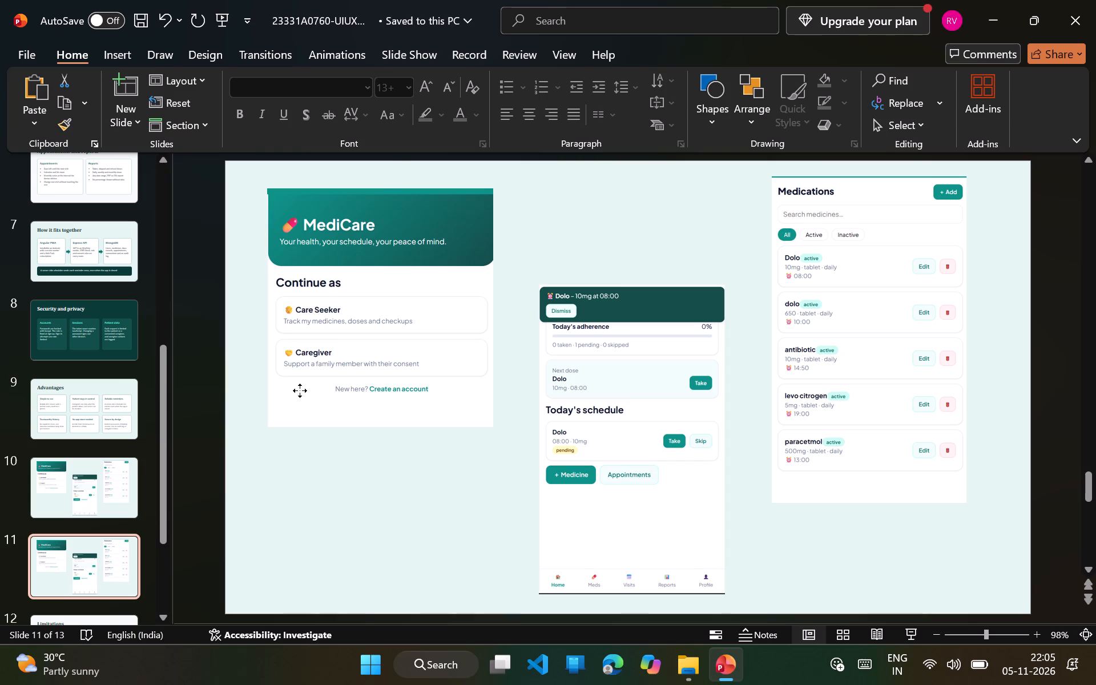
left_click(300, 390)
key("Delete")
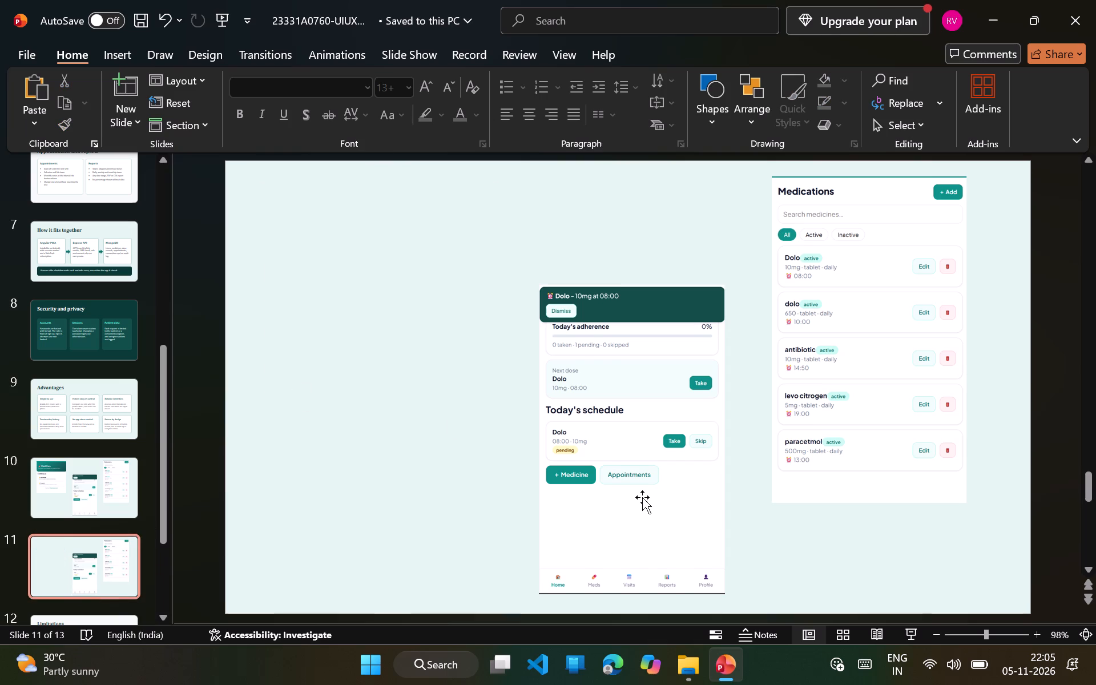
left_click(643, 498)
key("Delete")
left_click(864, 440)
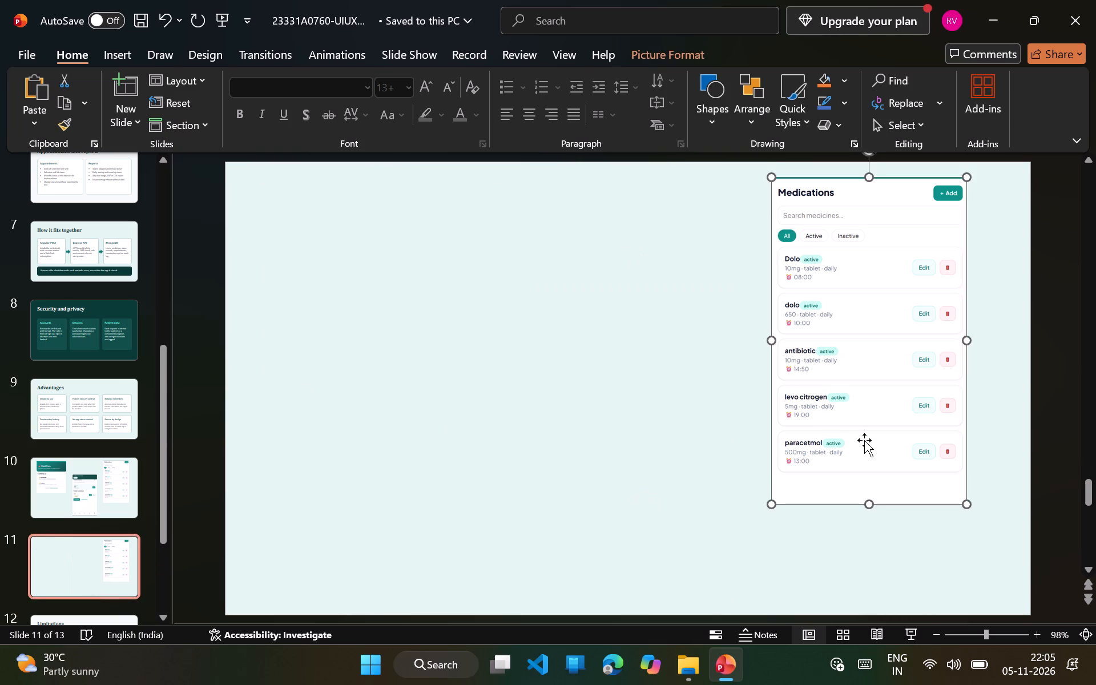
key("Delete")
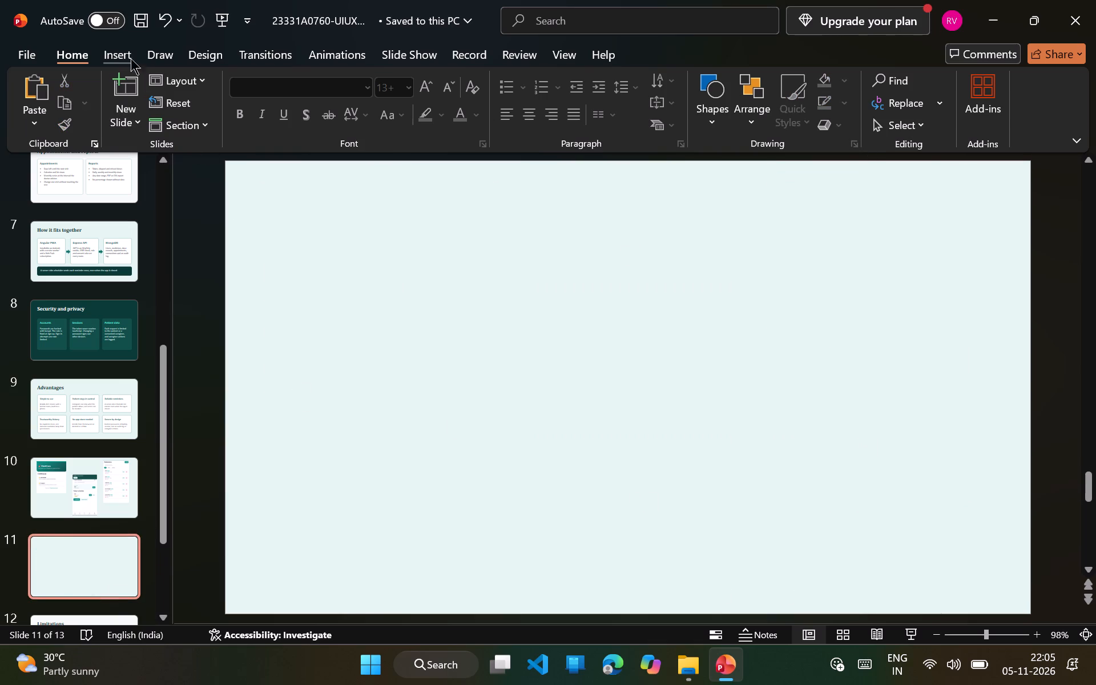
left_click(118, 48)
left_click(142, 127)
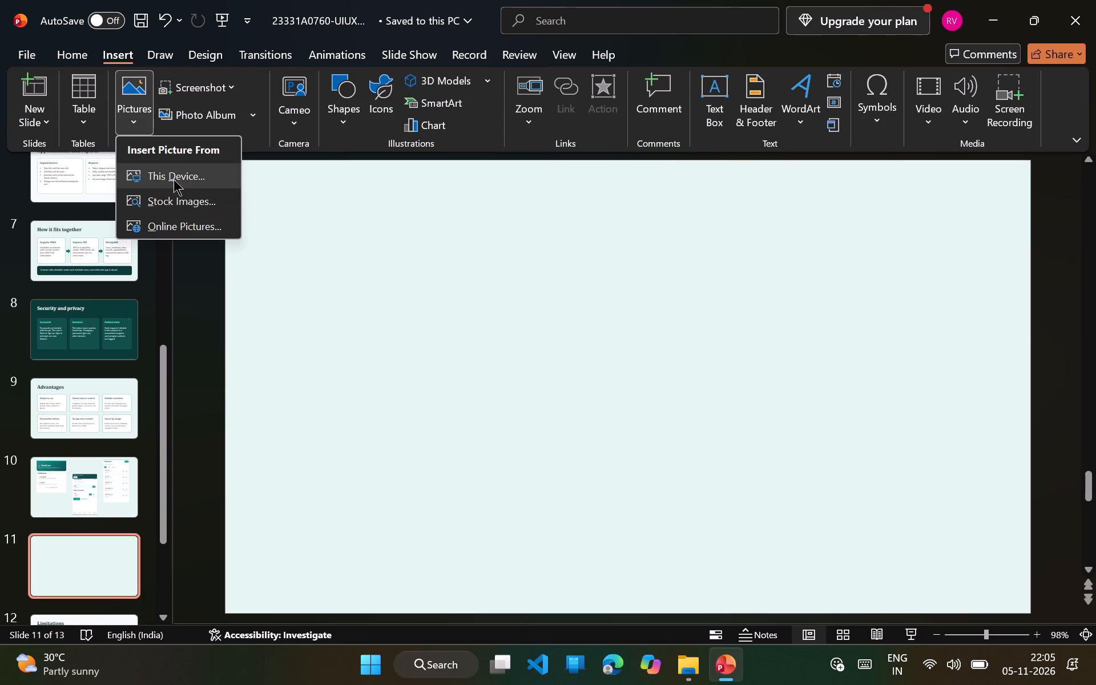
left_click(172, 176)
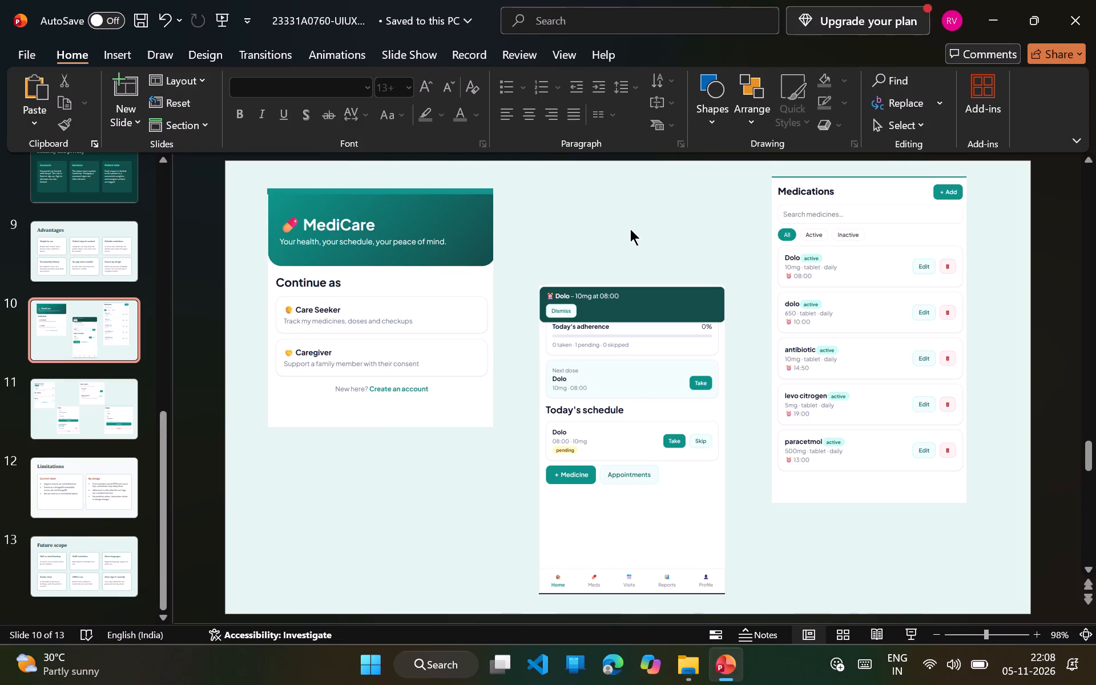
scroll(1008, 404, "up", 6)
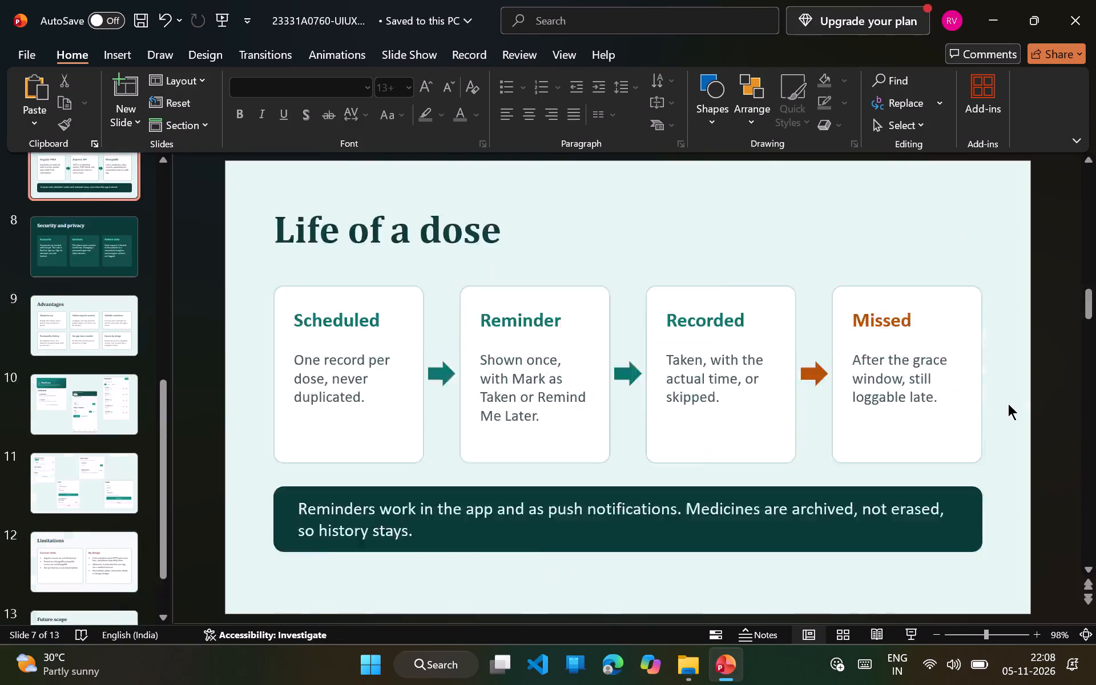
scroll(734, 376, "down", 2)
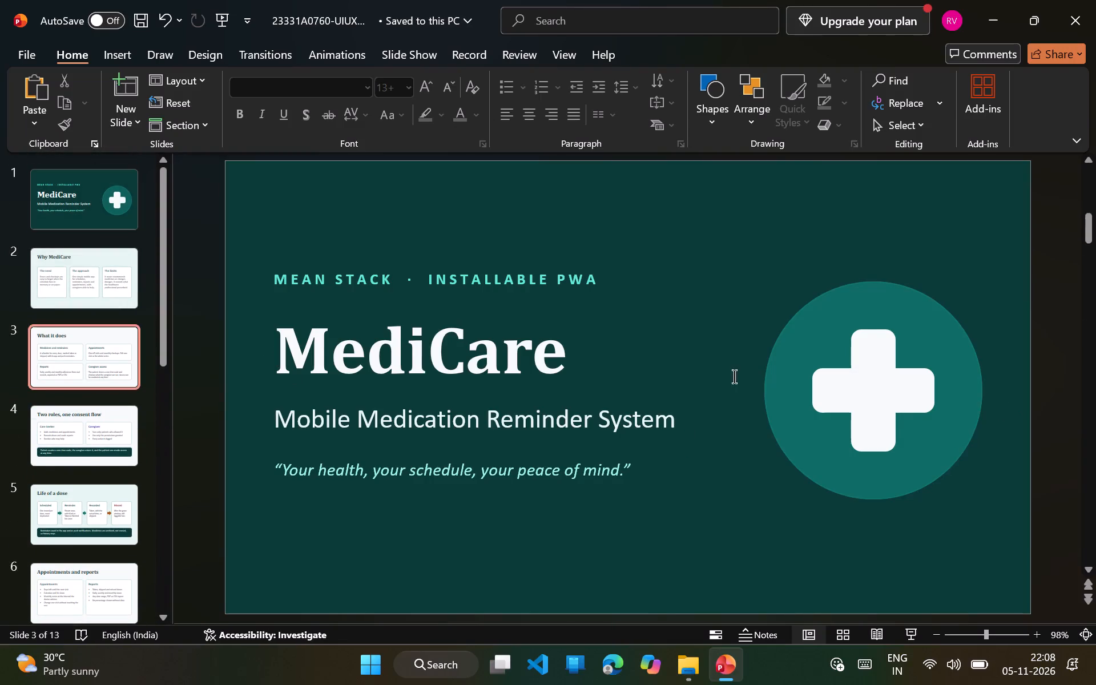
scroll(734, 376, "down", 2)
scroll(139, 441, "down", 6)
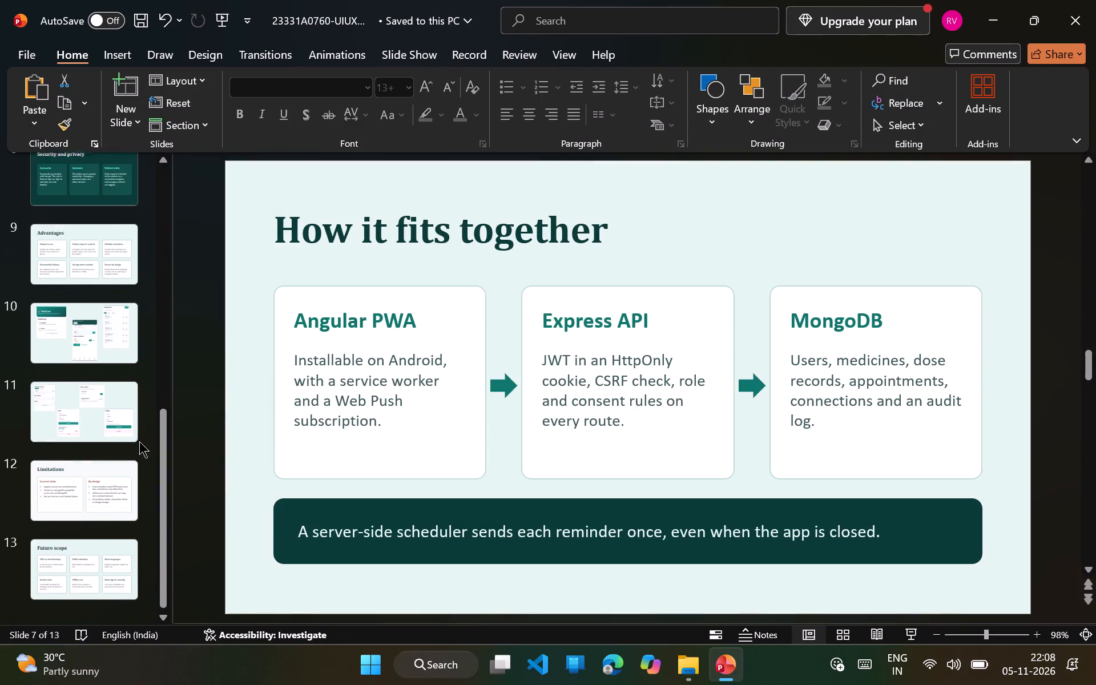
scroll(497, 415, "down", 6)
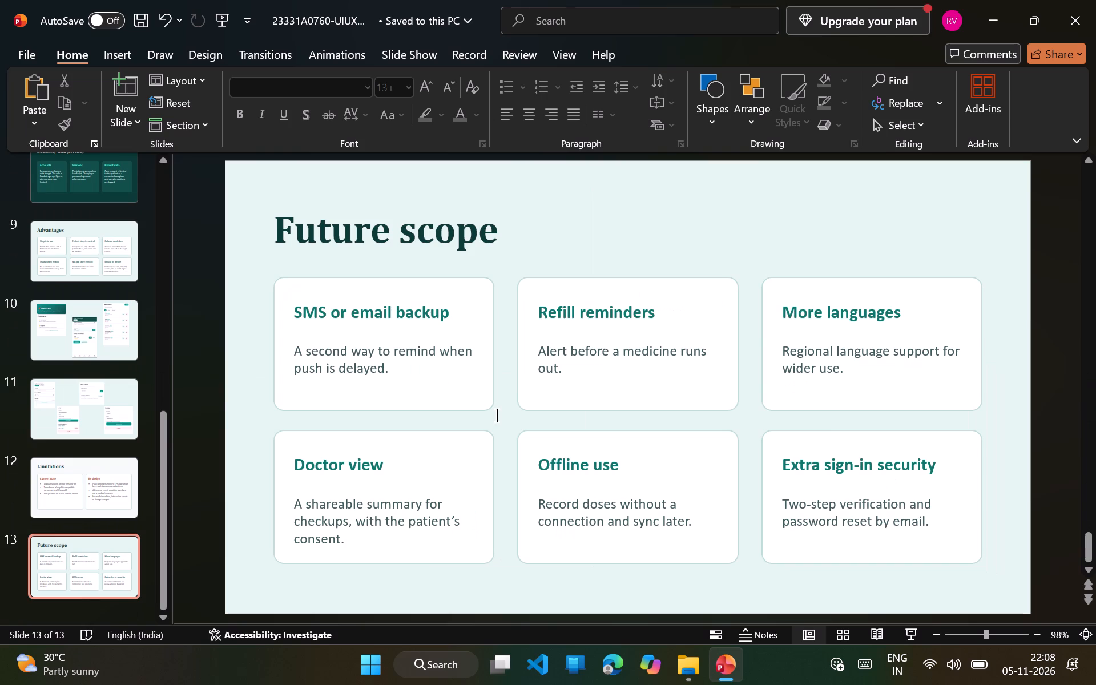
scroll(497, 415, "down", 2)
scroll(497, 415, "up", 7)
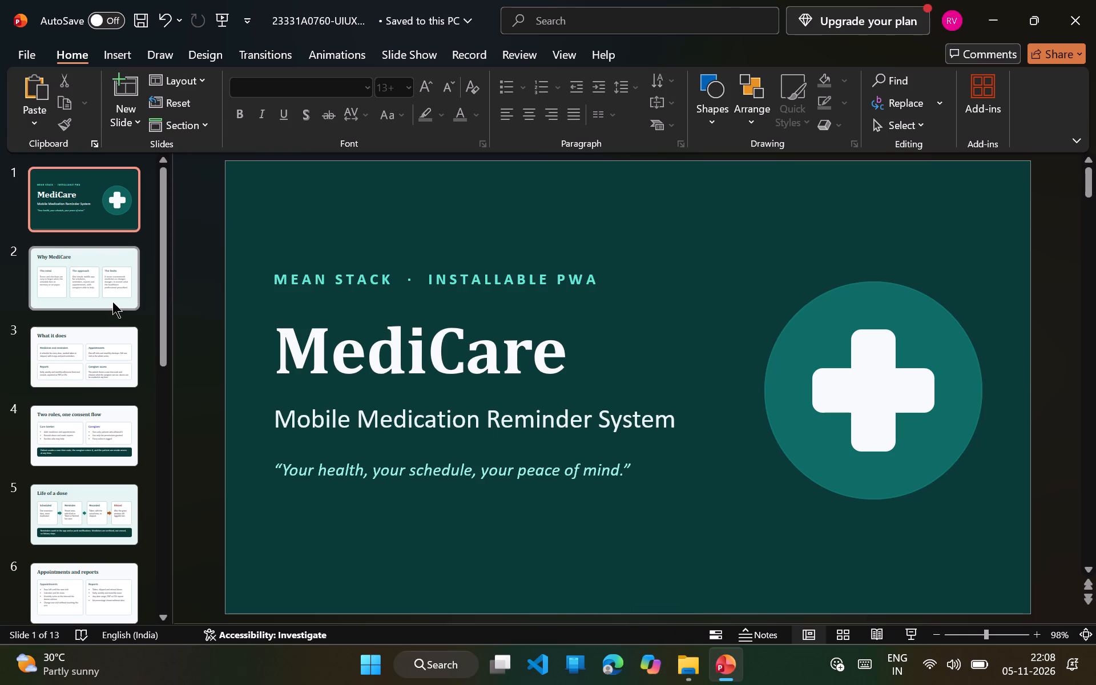
Delete the "MEAN STACK · INSTALLABLE PWA" text box from the title slide.
left_click(392, 281)
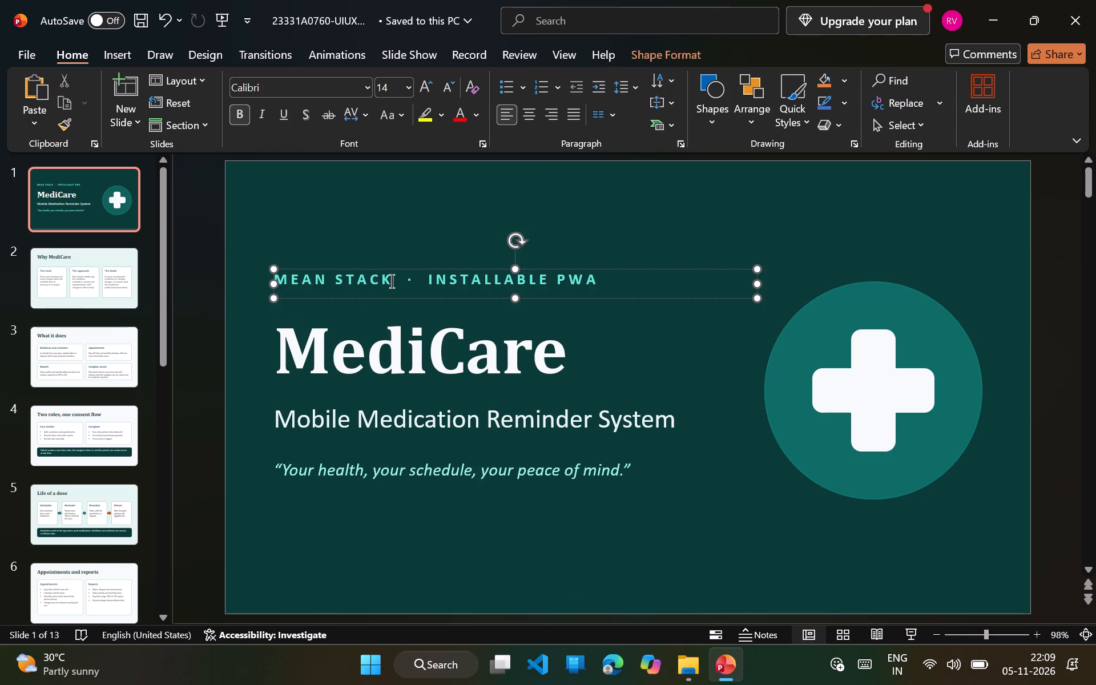
key("Delete")
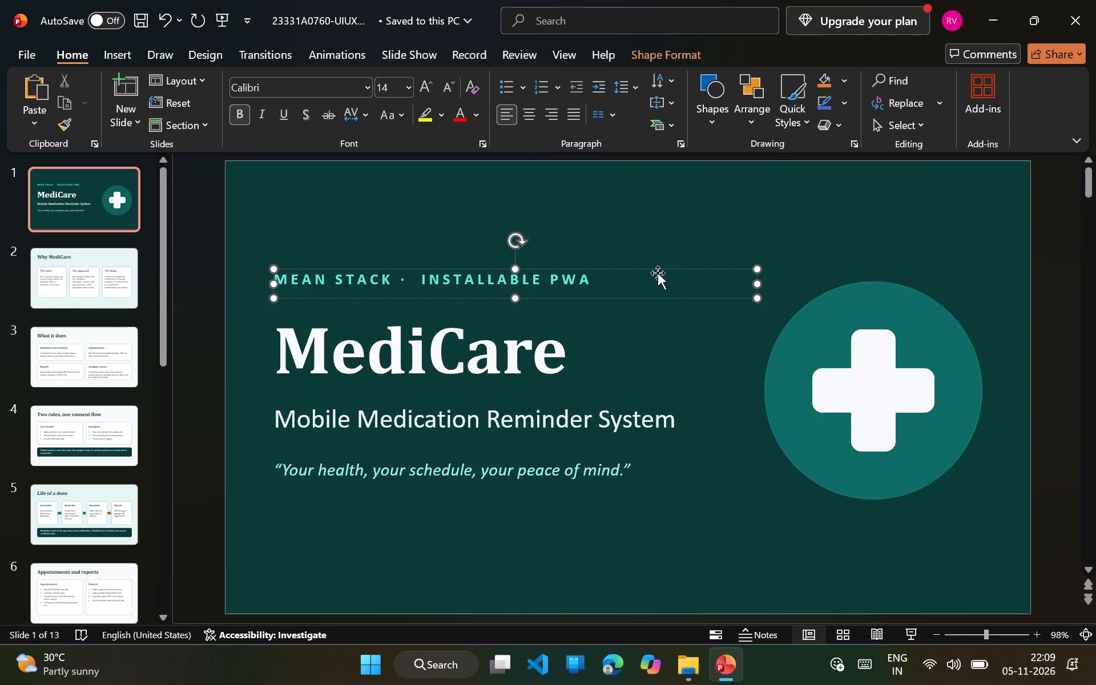
left_click(640, 288)
key("Delete")
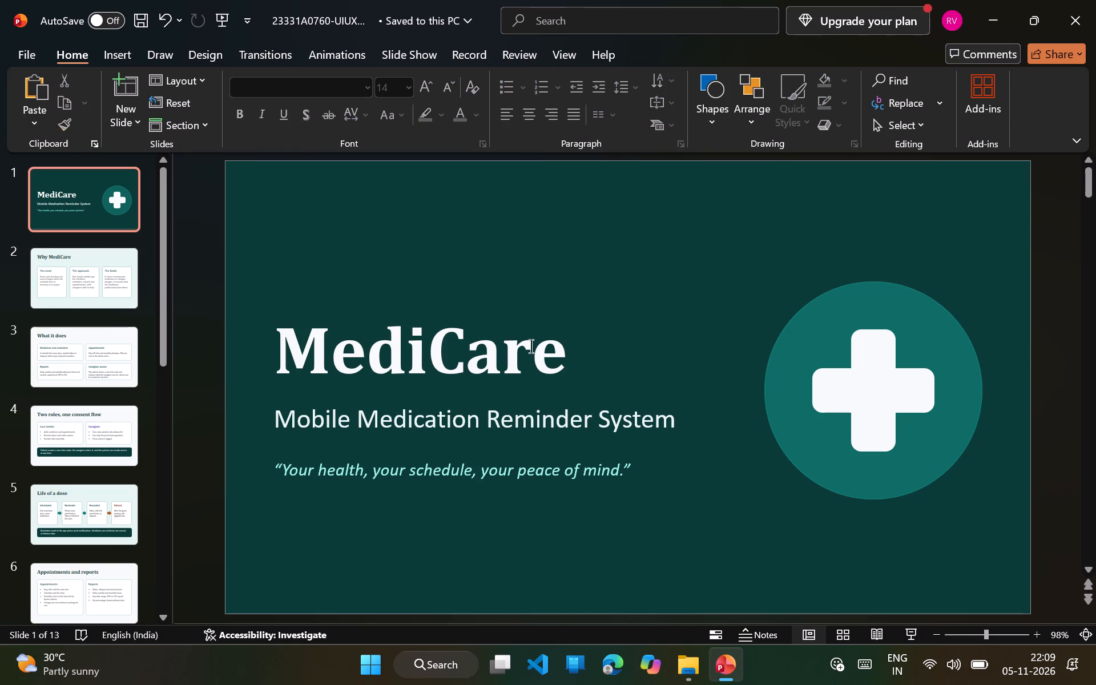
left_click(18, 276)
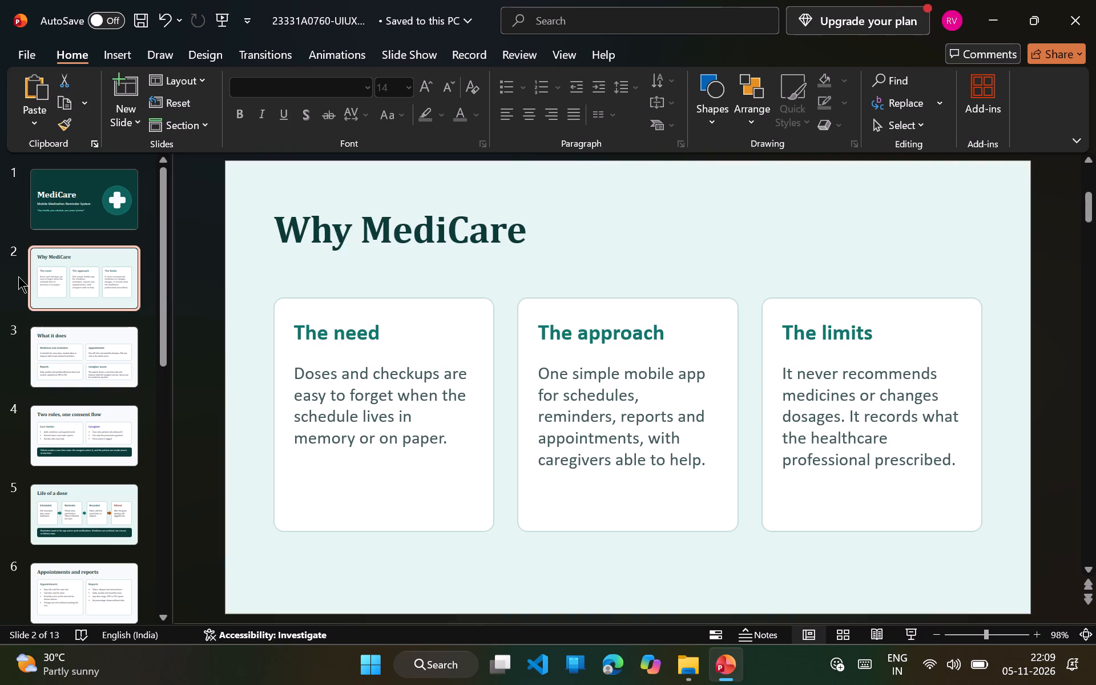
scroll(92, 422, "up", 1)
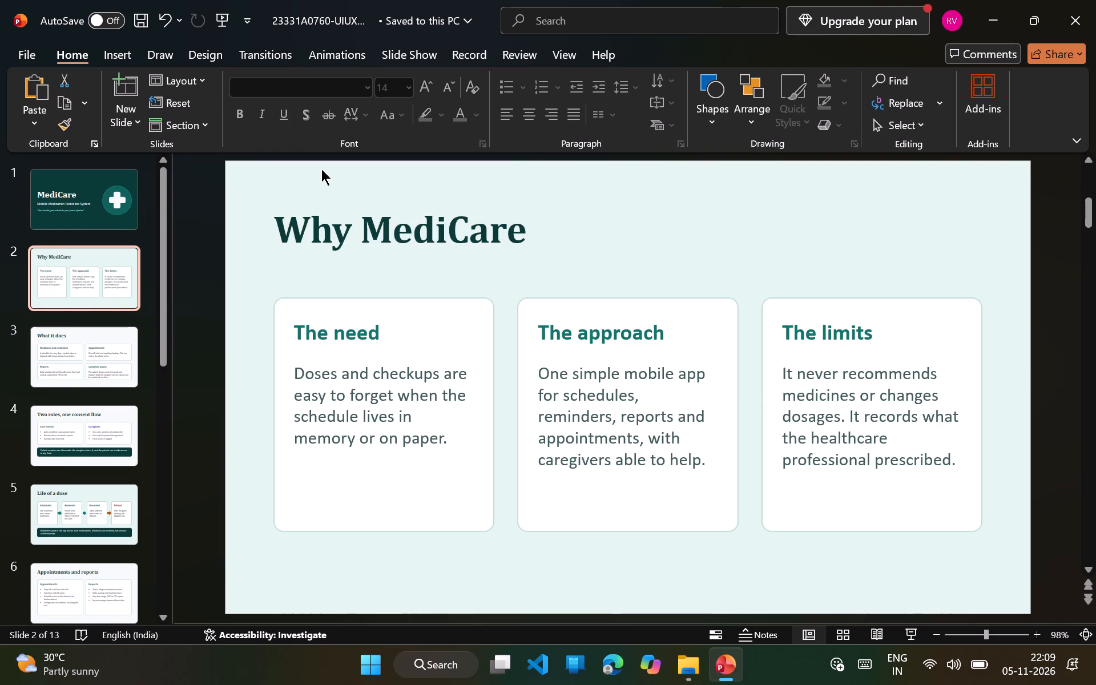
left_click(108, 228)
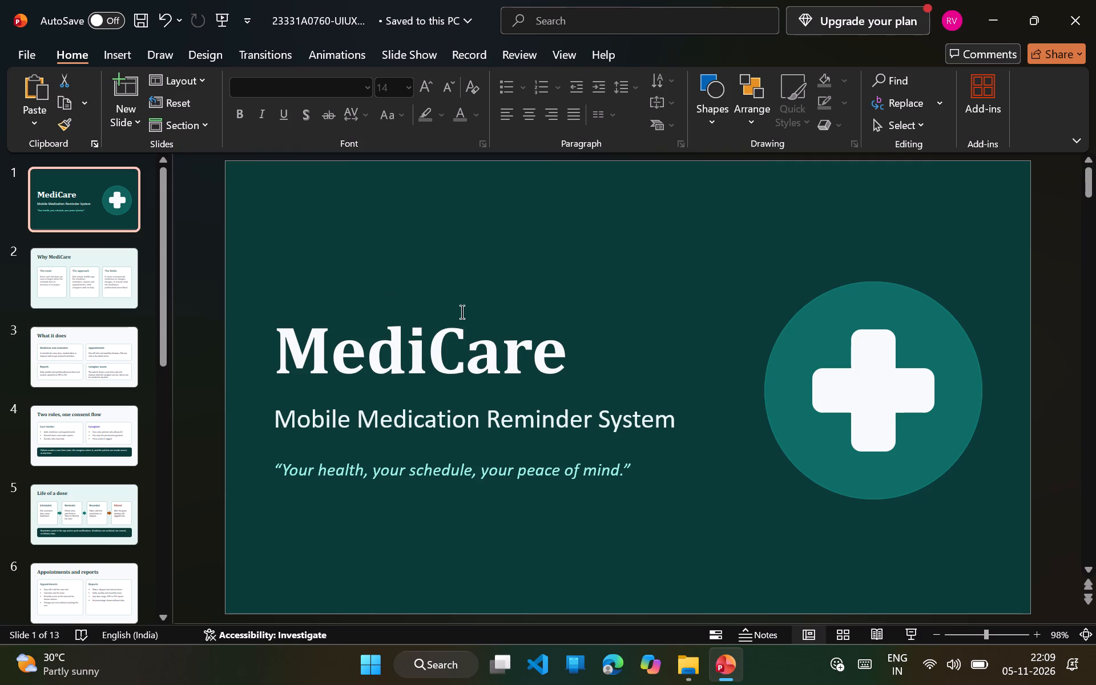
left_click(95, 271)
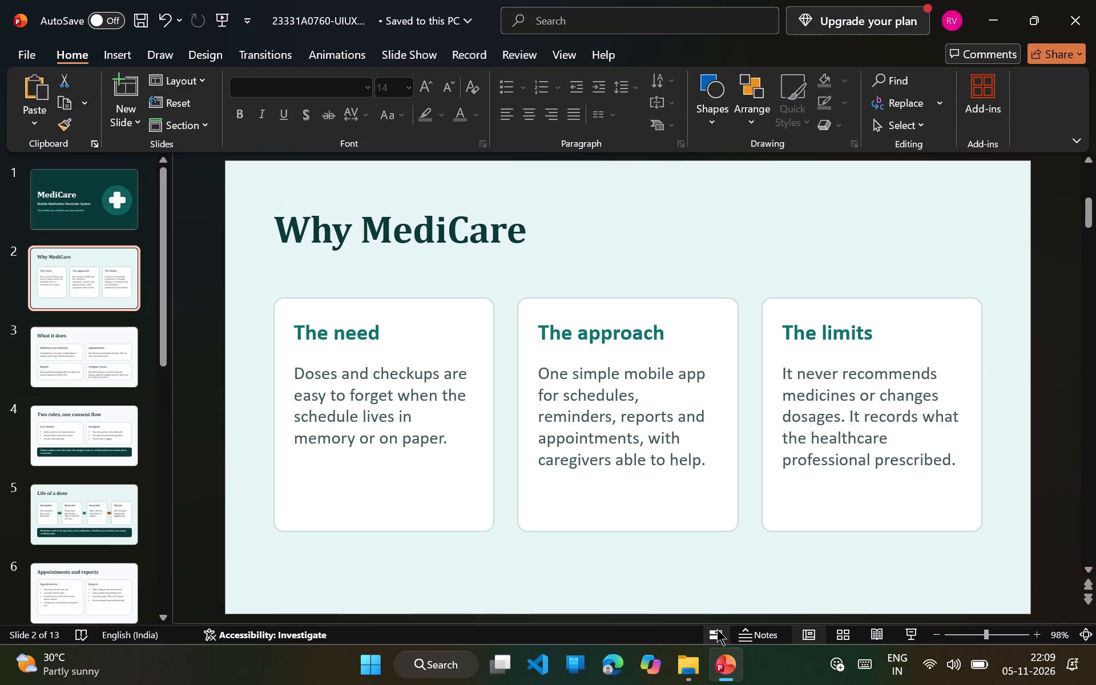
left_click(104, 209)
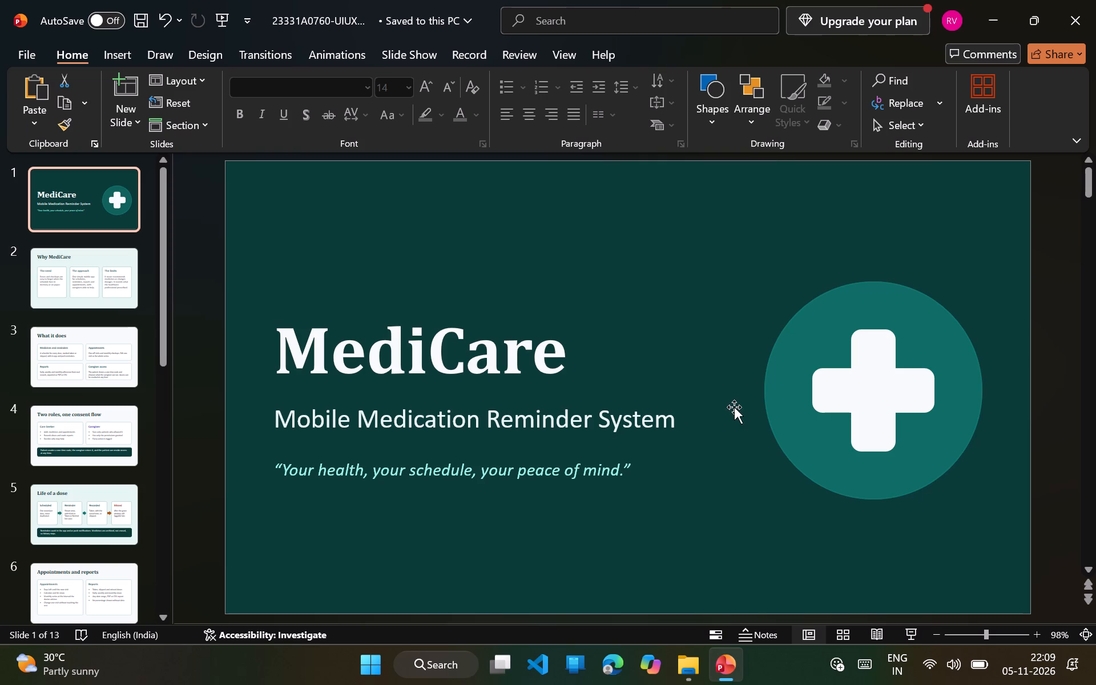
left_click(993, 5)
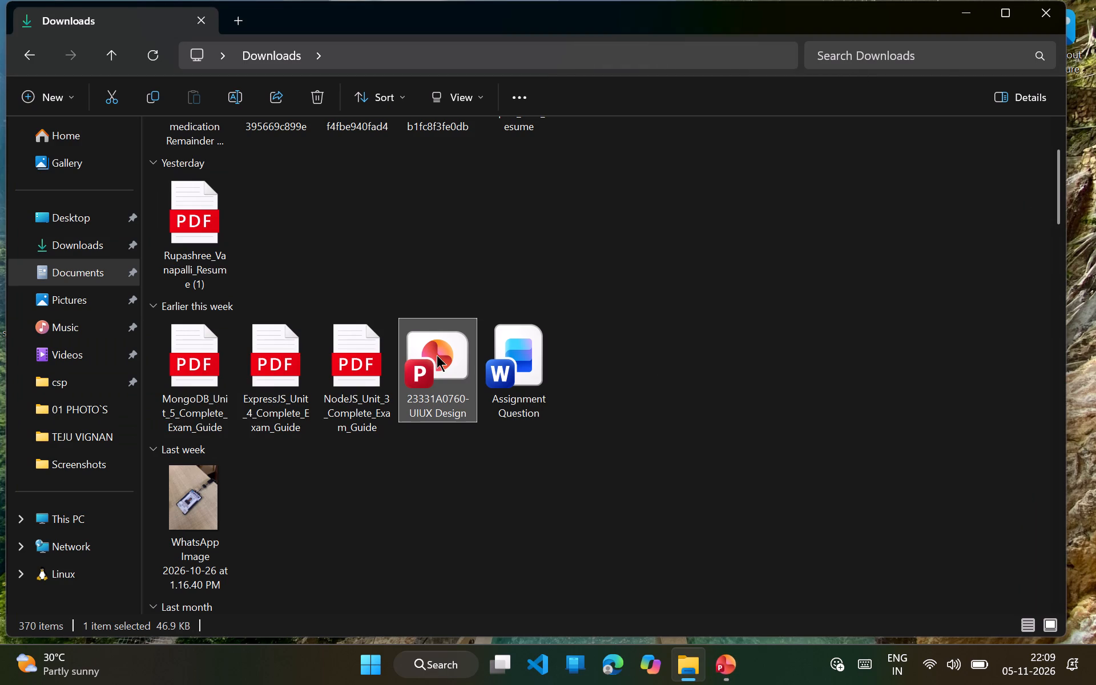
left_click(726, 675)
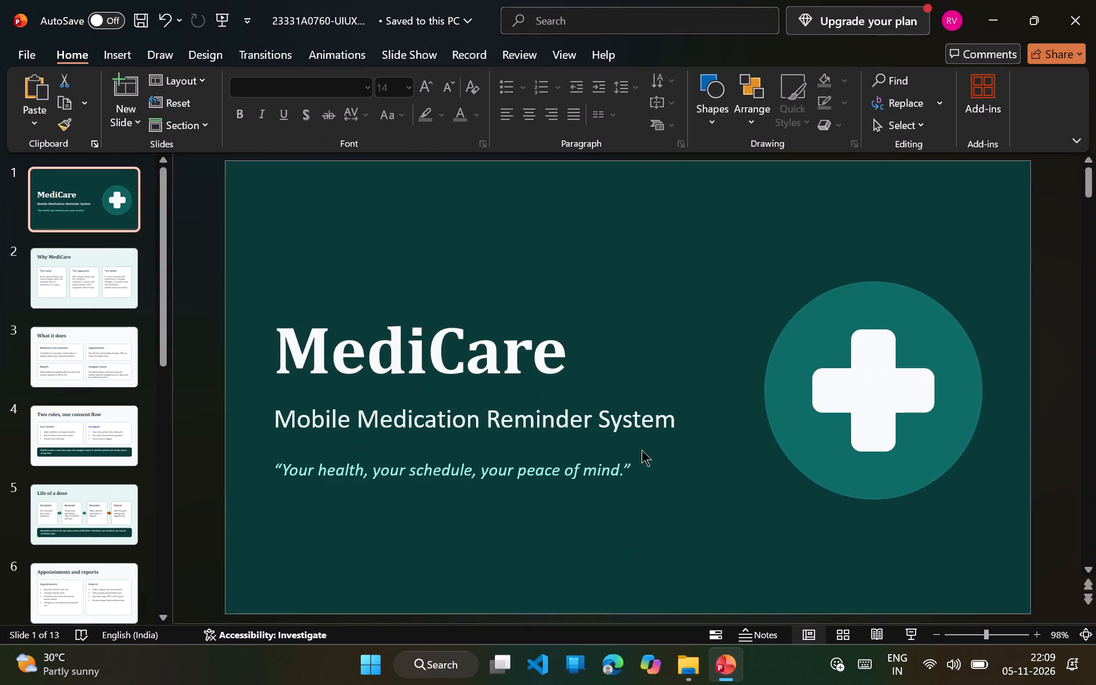
Save the UIUX Design presentation and close it.
key("ctrl+s")
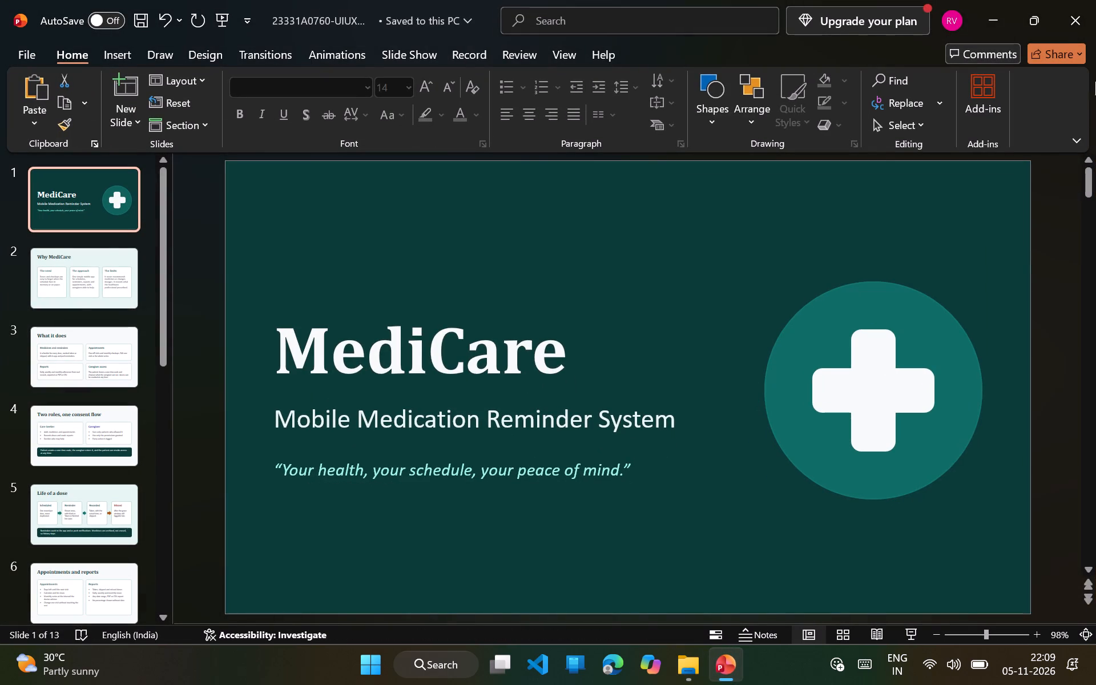
left_click(1069, 30)
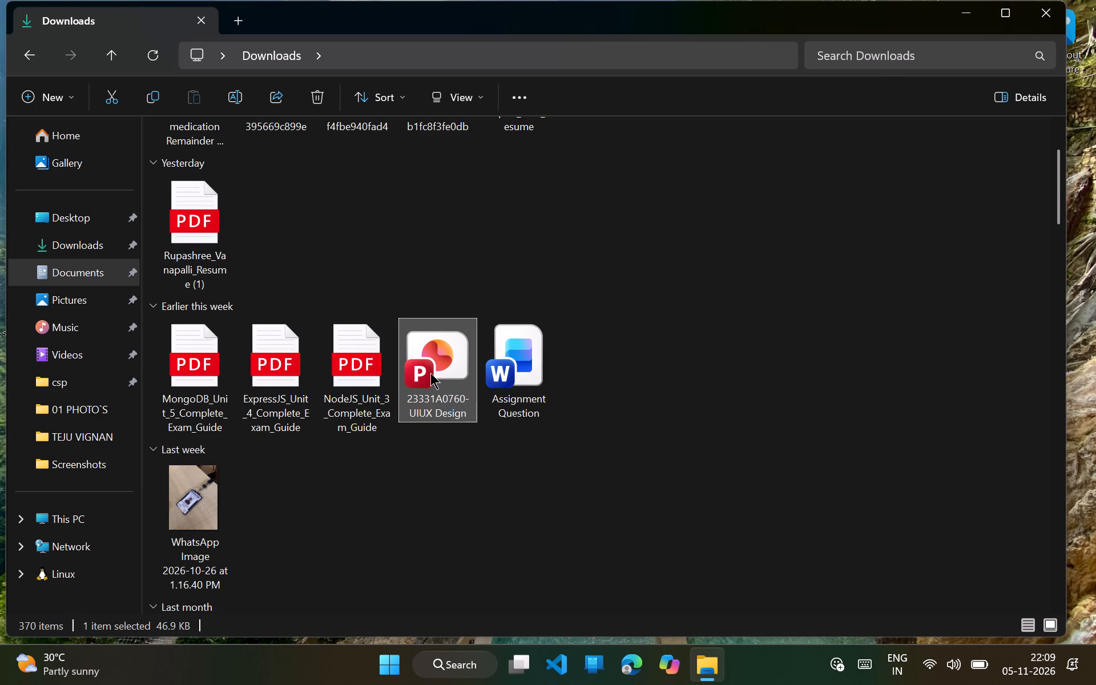
Move the UIUX Design presentation file from the Downloads folder to the Desktop in File Explorer.
key("ctrl+x")
left_click(70, 217)
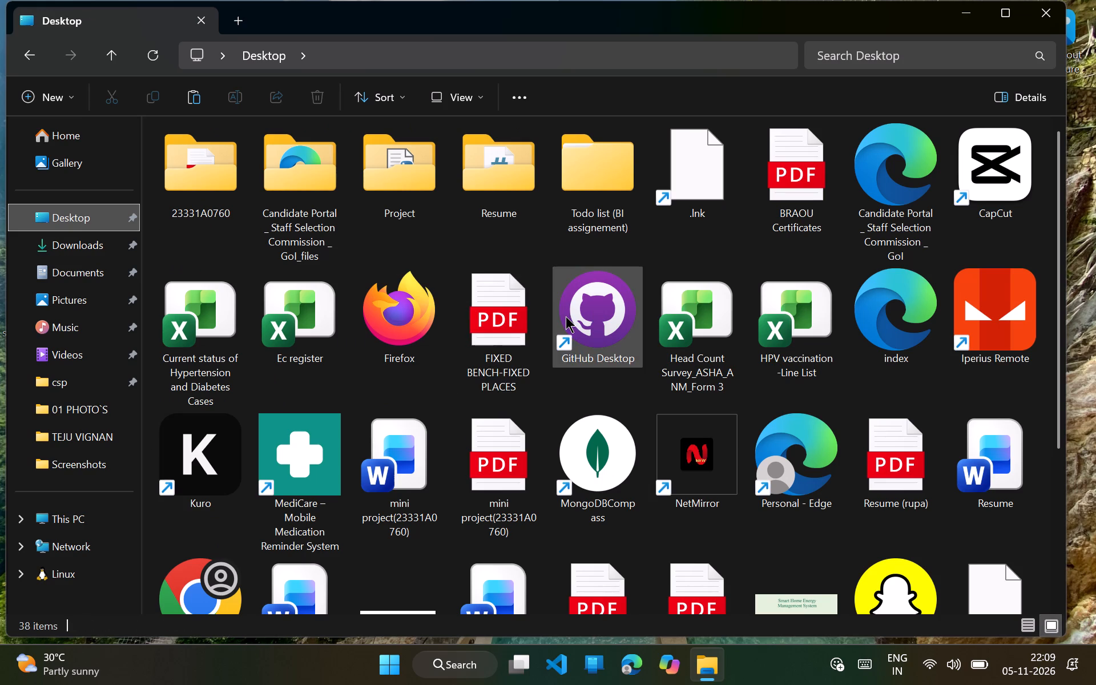
key("ctrl+v")
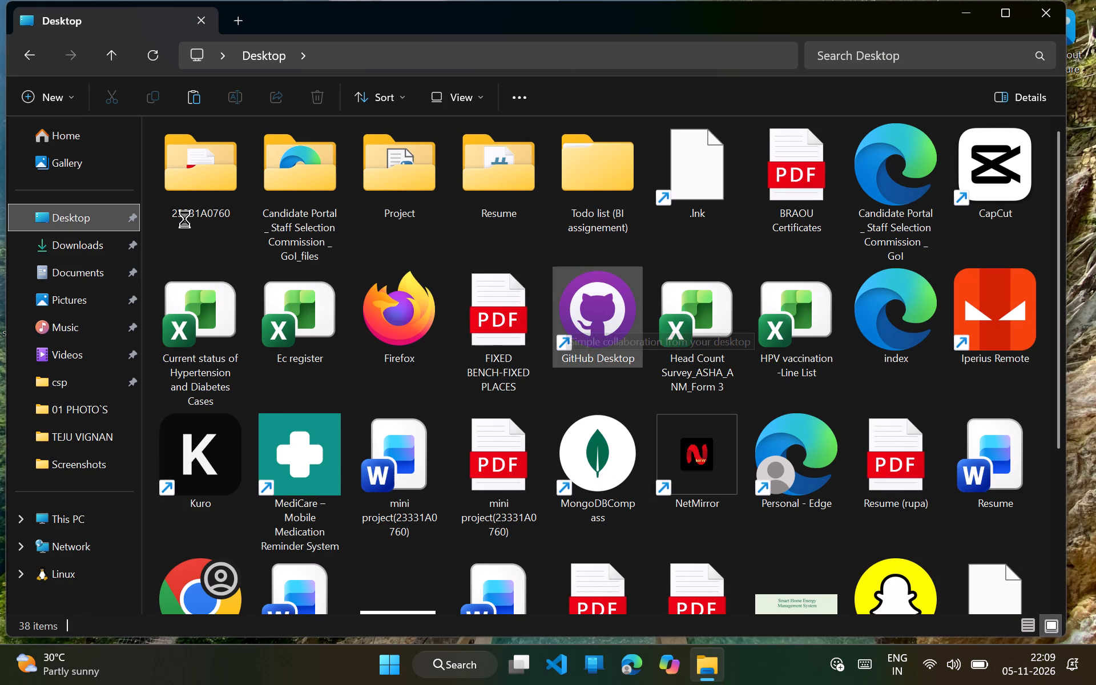